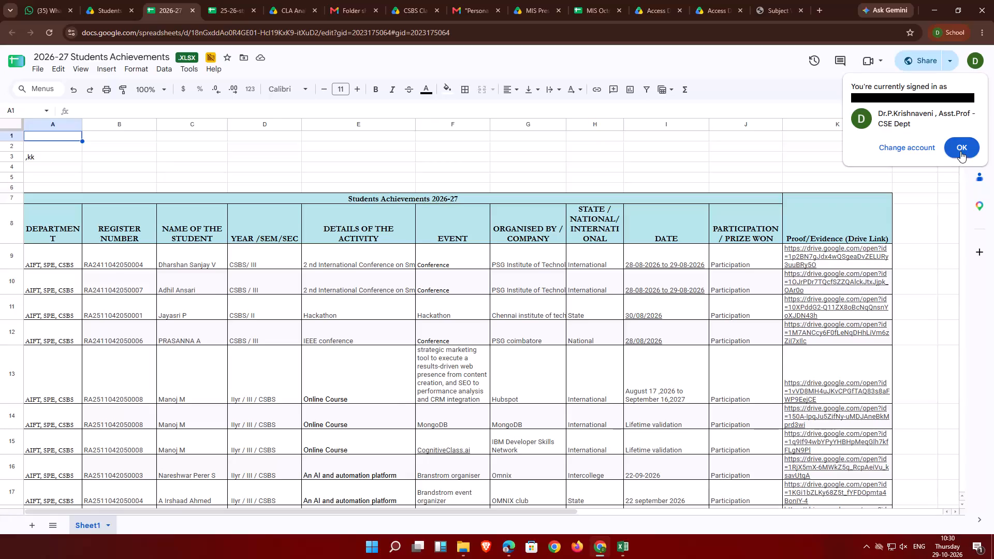
Check the sharing settings of the 2026-27 Students Achievements spreadsheet, dismissing the signed-in account notice.
{"action": "left_click", "coordinate": [721, 162]}
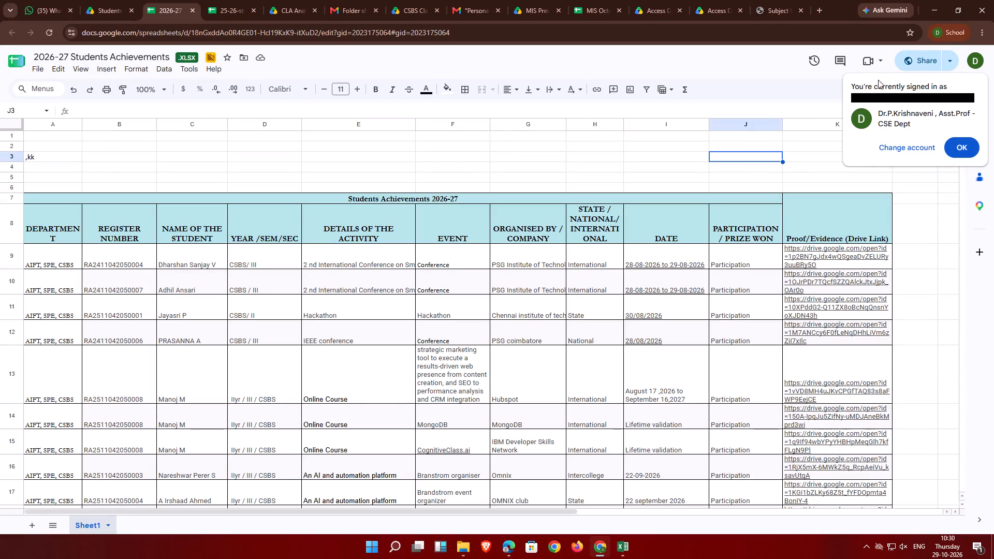
{"action": "left_click", "coordinate": [918, 63]}
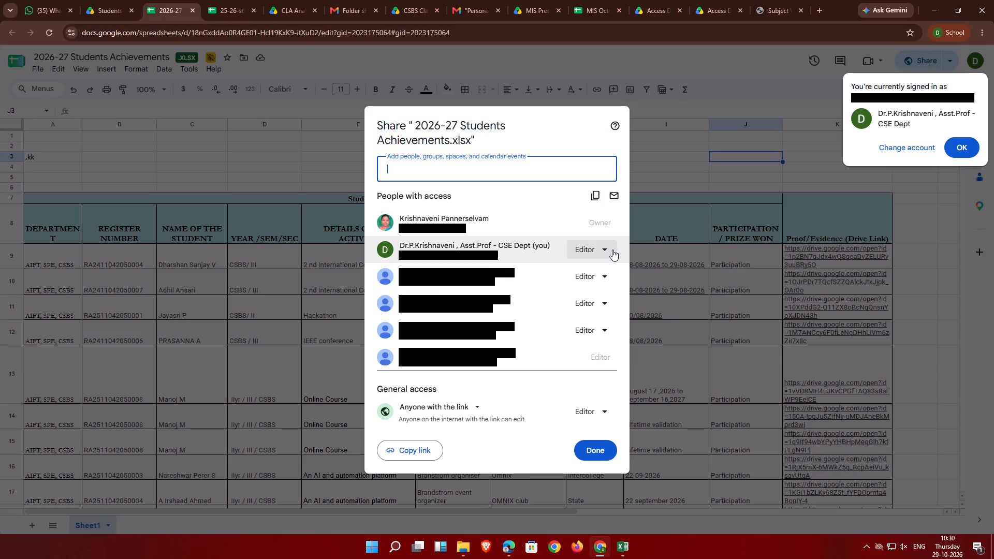
{"action": "left_click", "coordinate": [956, 152]}
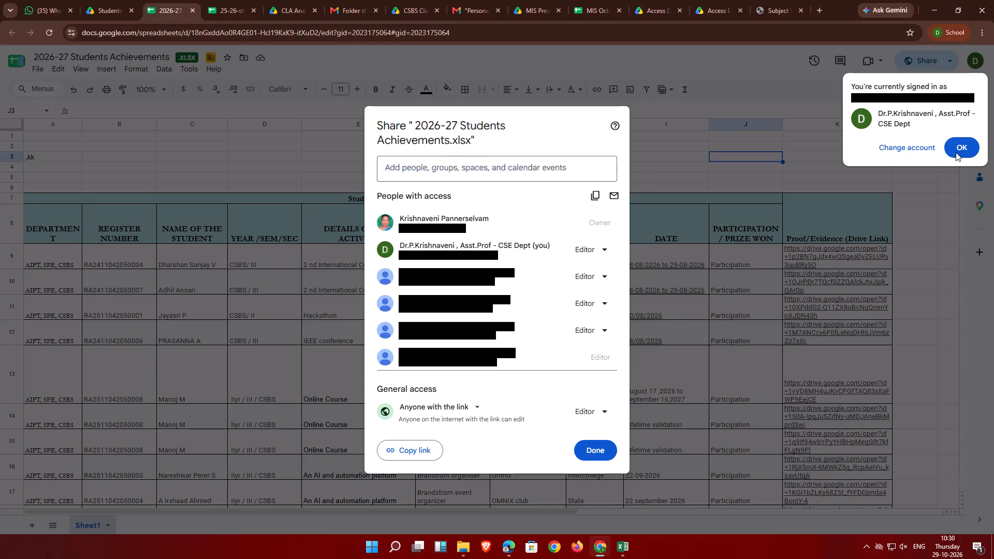
{"action": "left_click", "coordinate": [972, 151]}
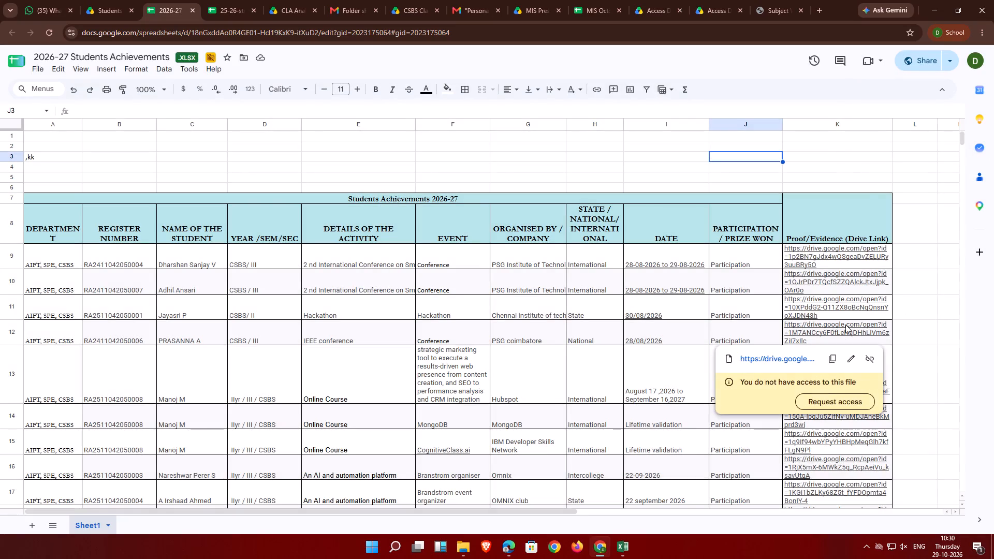
{"action": "left_click", "coordinate": [405, 156]}
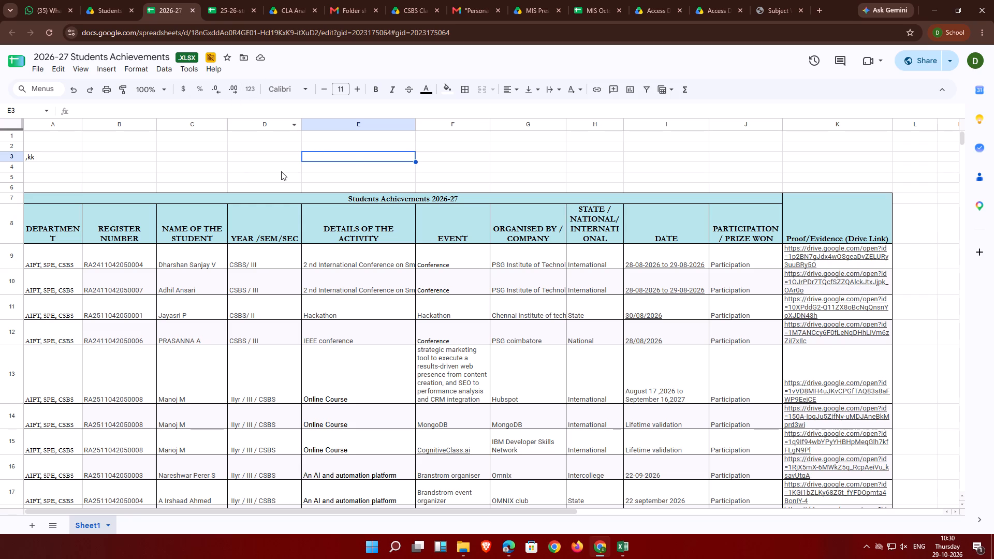
In the Drive folder of audit files, open Course Files (2025-2026), the Krishnaveni-Course files folder, and its DAA subfolder.
{"action": "left_click", "coordinate": [111, 11]}
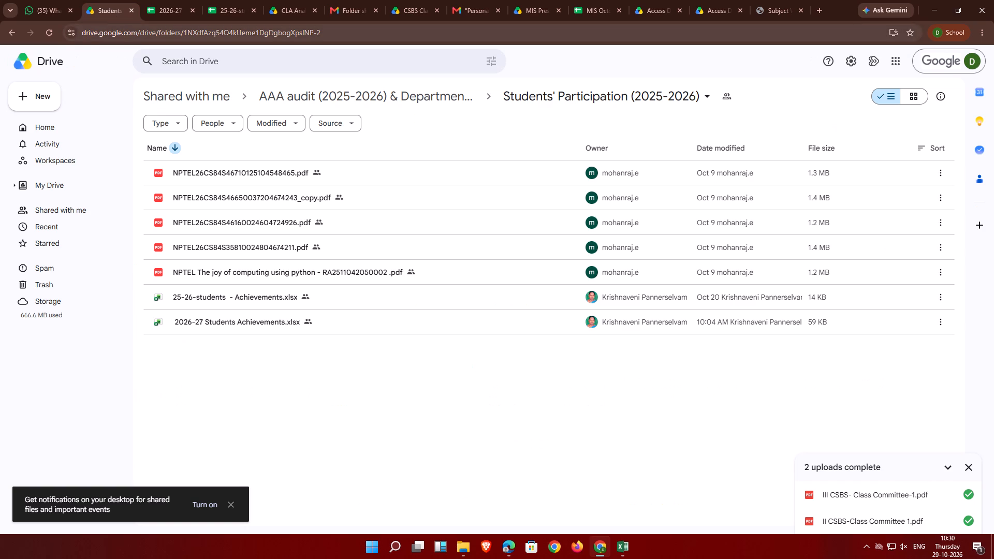
{"action": "left_click", "coordinate": [6, 28]}
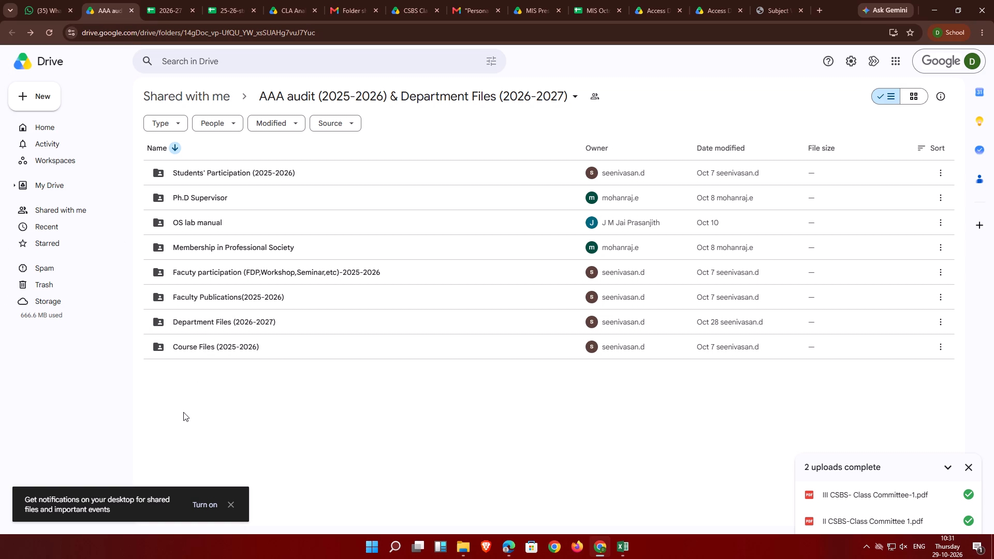
{"action": "double_click", "coordinate": [182, 344]}
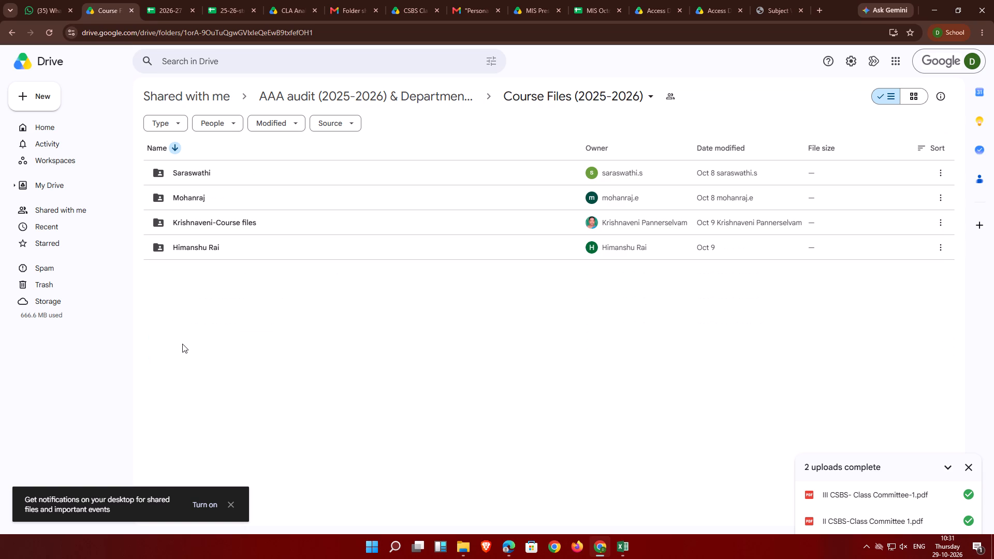
{"action": "double_click", "coordinate": [243, 225]}
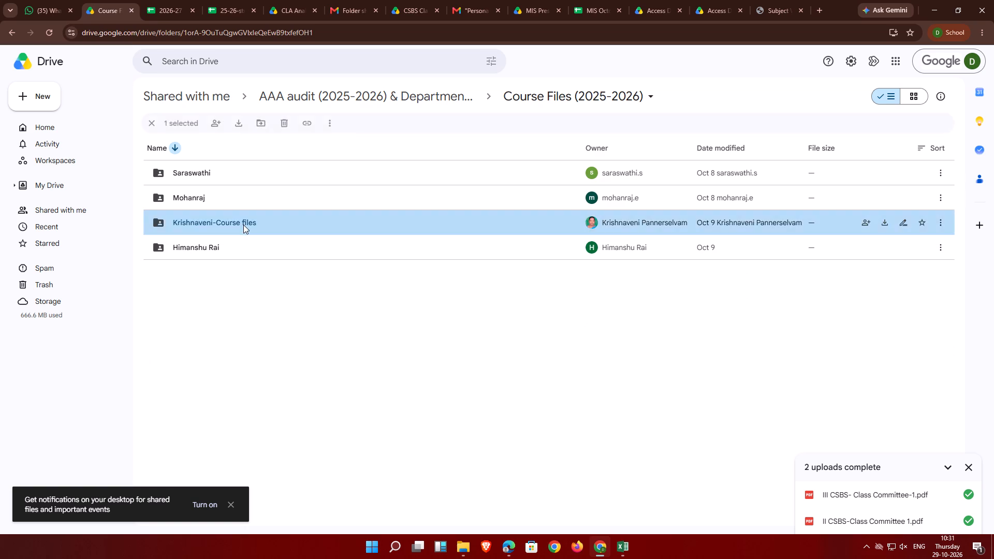
{"action": "double_click", "coordinate": [186, 176]}
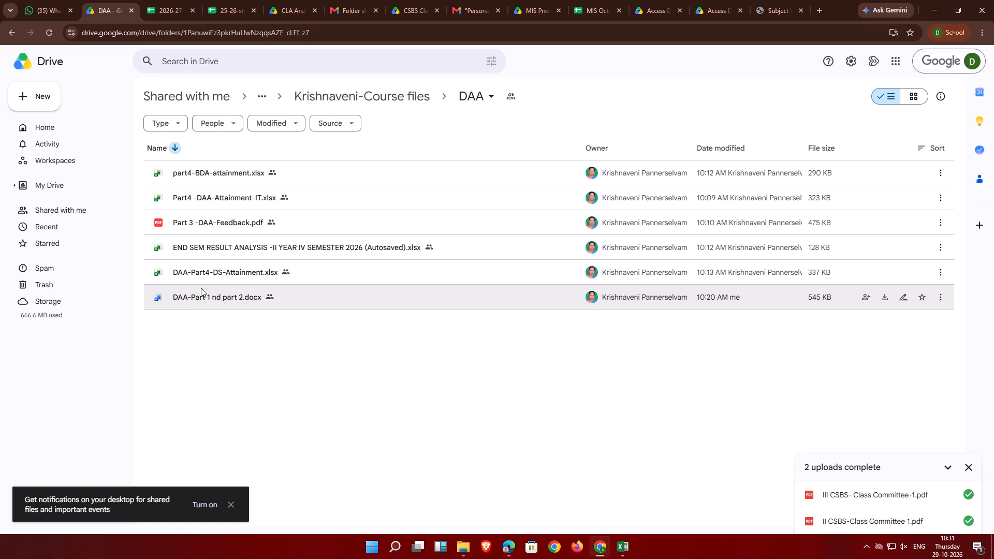
Open the DAA-Part4-DS-Attainment spreadsheet and rename it as Part4-DS-Attainment.
{"action": "double_click", "coordinate": [227, 277]}
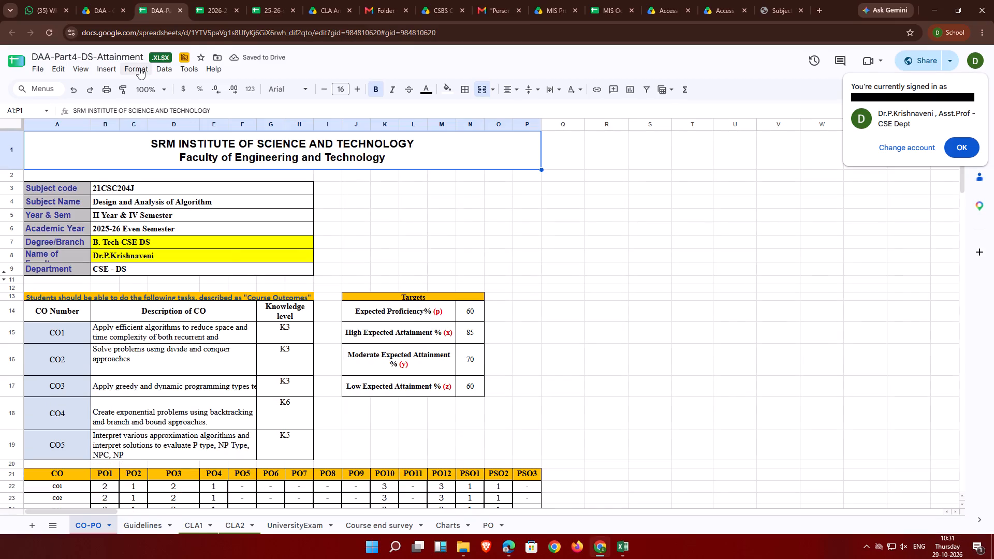
{"action": "left_click", "coordinate": [963, 146]}
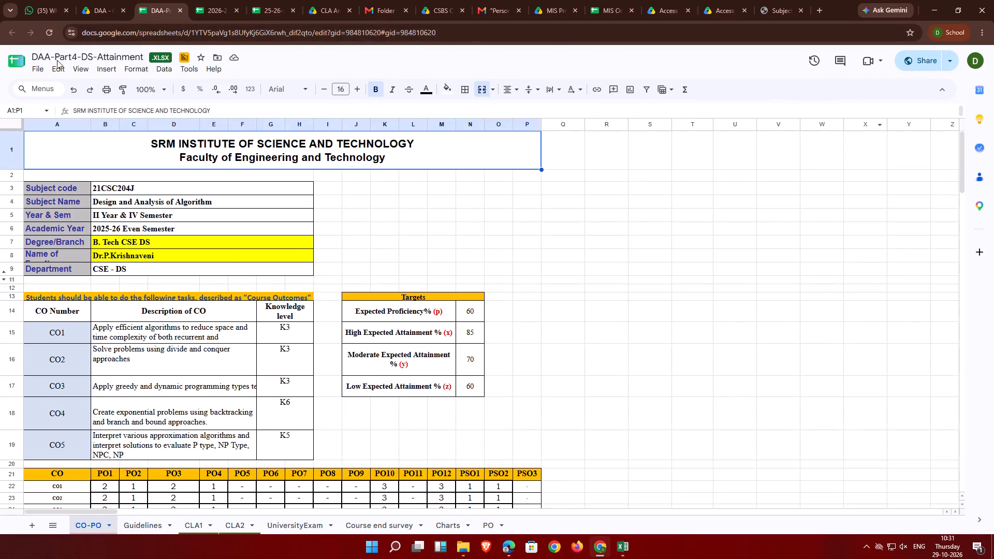
{"action": "left_click", "coordinate": [54, 54]}
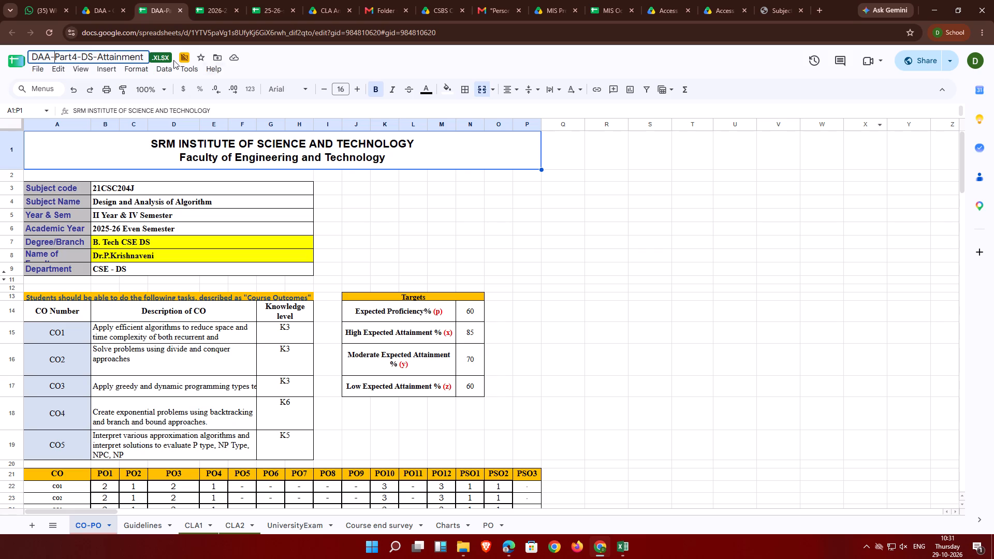
{"action": "key", "text": "BackSpace"}
{"action": "key", "text": "BackSpace"}
{"action": "key", "text": "BackSpace"}
{"action": "key", "text": "BackSpace"}
{"action": "key", "text": "BackSpace"}
{"action": "key", "text": "BackSpace"}
{"action": "key", "text": "BackSpace"}
{"action": "key", "text": "BackSpace"}
{"action": "key", "text": "BackSpace"}
{"action": "key", "text": "BackSpace"}
{"action": "key", "text": "BackSpace"}
{"action": "key", "text": "BackSpace"}
{"action": "key", "text": "BackSpace"}
{"action": "key", "text": "BackSpace"}
{"action": "key", "text": "BackSpace"}
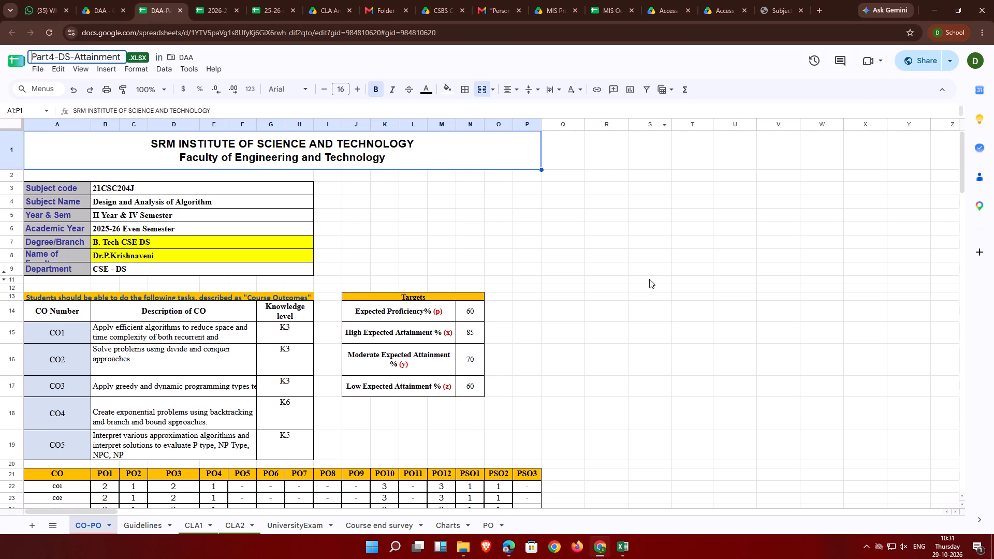
{"action": "left_click", "coordinate": [678, 320]}
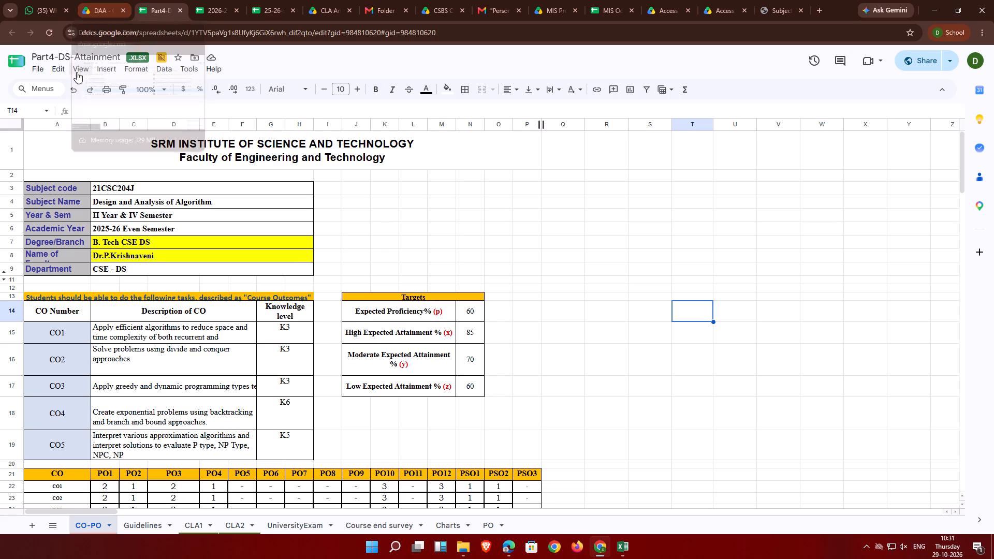
Open the DAA-Part 1 nd part 2 document from the DAA folder and rename it as Part 1 and part 2-DAA.
{"action": "left_click", "coordinate": [107, 12]}
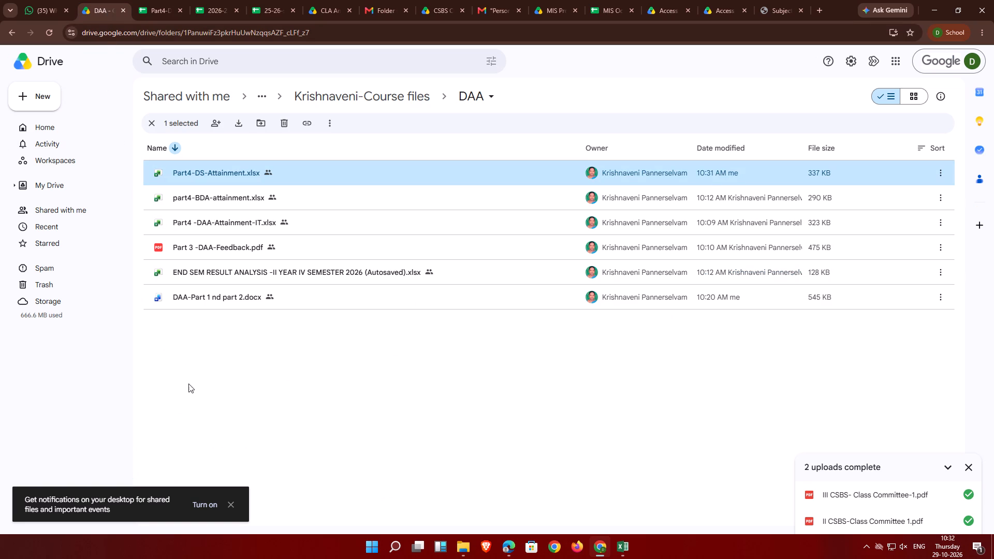
{"action": "double_click", "coordinate": [203, 300]}
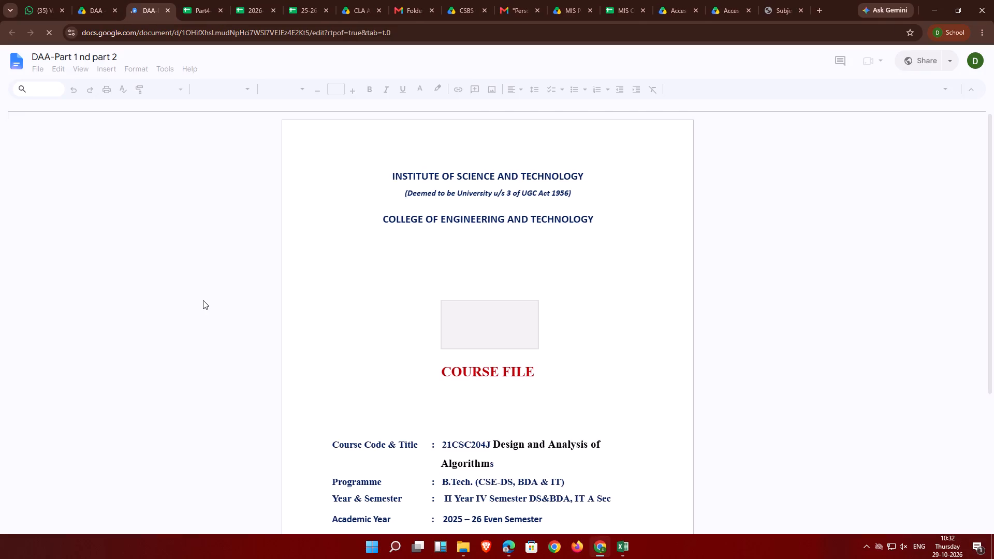
{"action": "left_click", "coordinate": [59, 56]}
{"action": "left_click", "coordinate": [55, 57]}
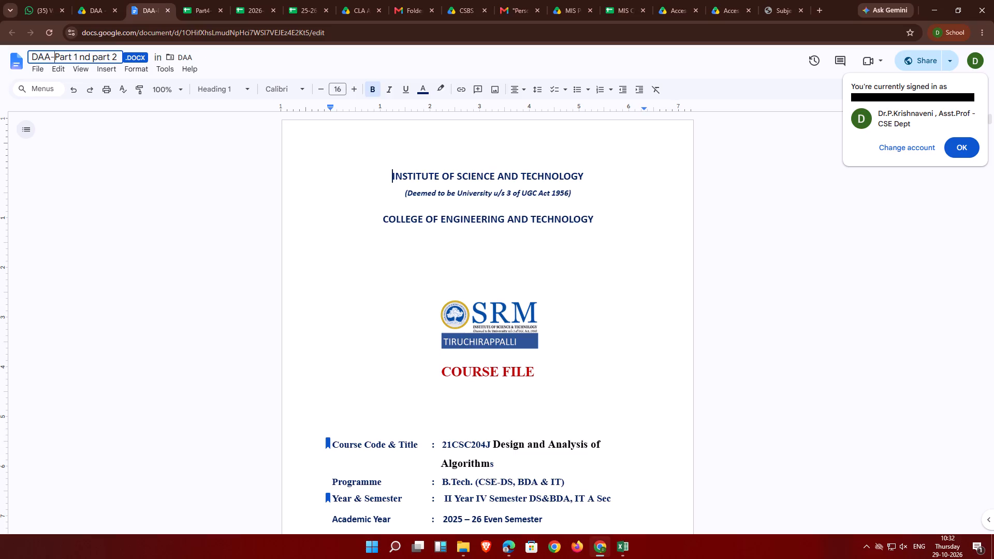
{"action": "key", "text": "BackSpace"}
{"action": "key", "text": "BackSpace"}
{"action": "key", "text": "BackSpace"}
{"action": "key", "text": "BackSpace"}
{"action": "key", "text": "BackSpace"}
{"action": "key", "text": "BackSpace"}
{"action": "key", "text": "BackSpace"}
{"action": "key", "text": "BackSpace"}
{"action": "key", "text": "BackSpace"}
{"action": "key", "text": "BackSpace"}
{"action": "key", "text": "BackSpace"}
{"action": "key", "text": "BackSpace"}
{"action": "key", "text": "BackSpace"}
{"action": "key", "text": "BackSpace"}
{"action": "key", "text": "BackSpace"}
{"action": "key", "text": "BackSpace"}
{"action": "key", "text": "BackSpace"}
{"action": "key", "text": "BackSpace"}
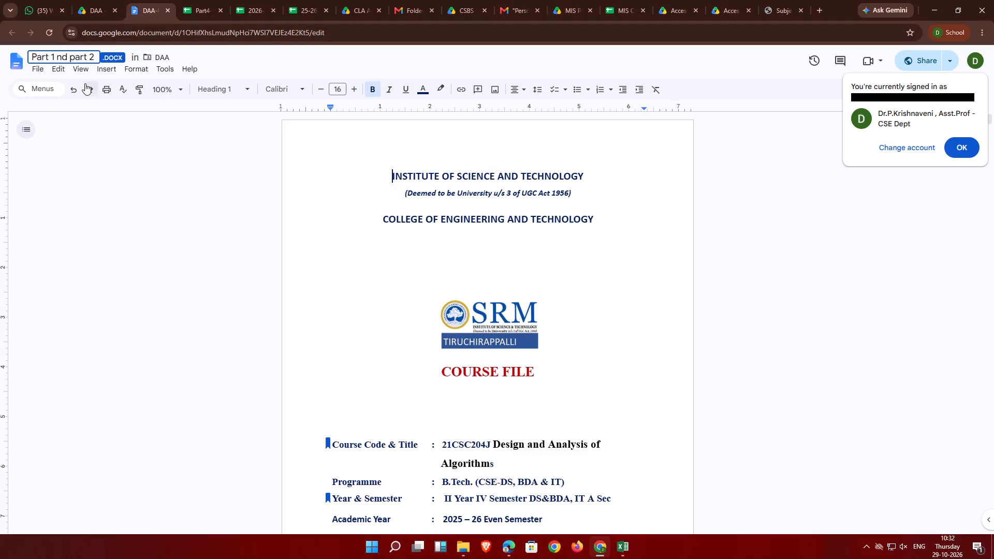
{"action": "left_click", "coordinate": [59, 58]}
{"action": "key", "text": "a"}
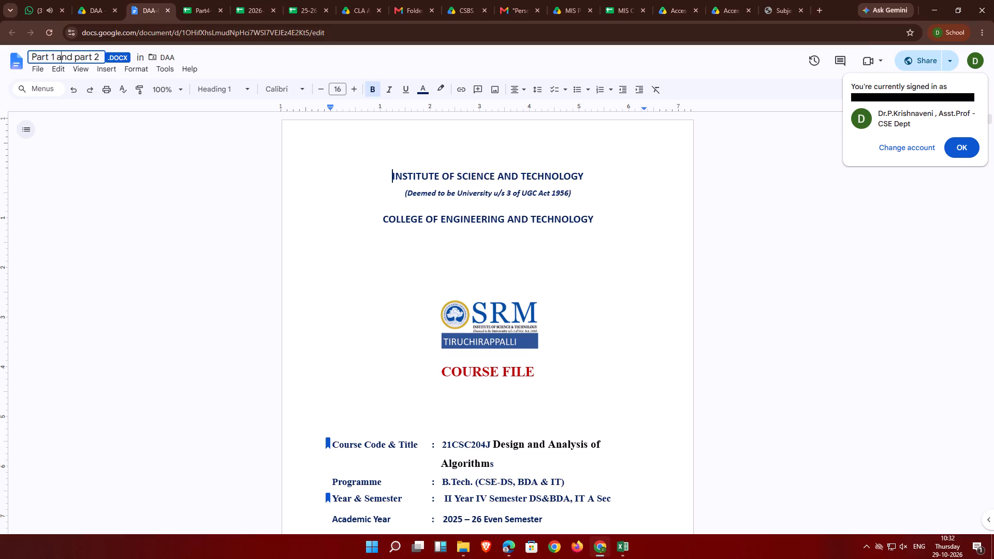
{"action": "left_click", "coordinate": [100, 57]}
{"action": "key", "text": "minus"}
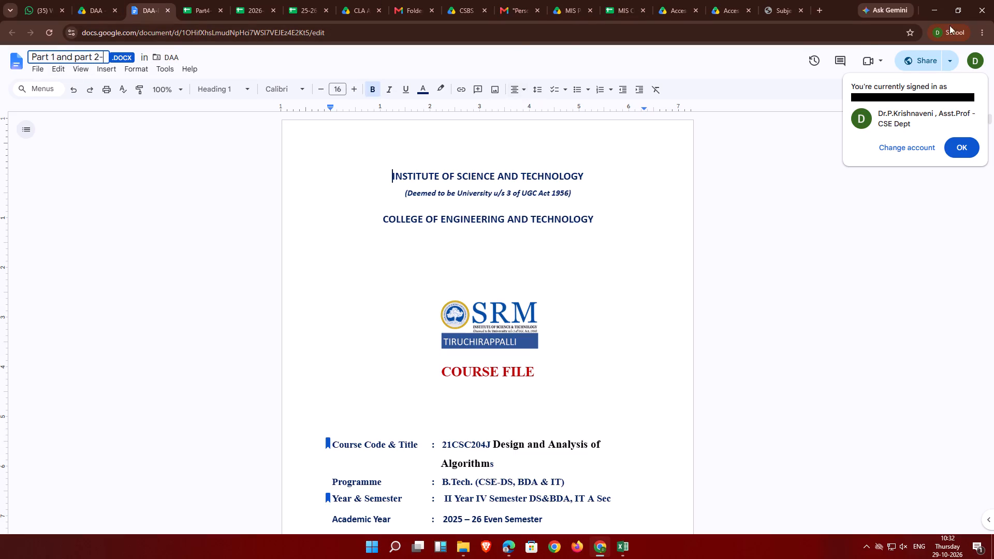
{"action": "type", "text": "DAA"}
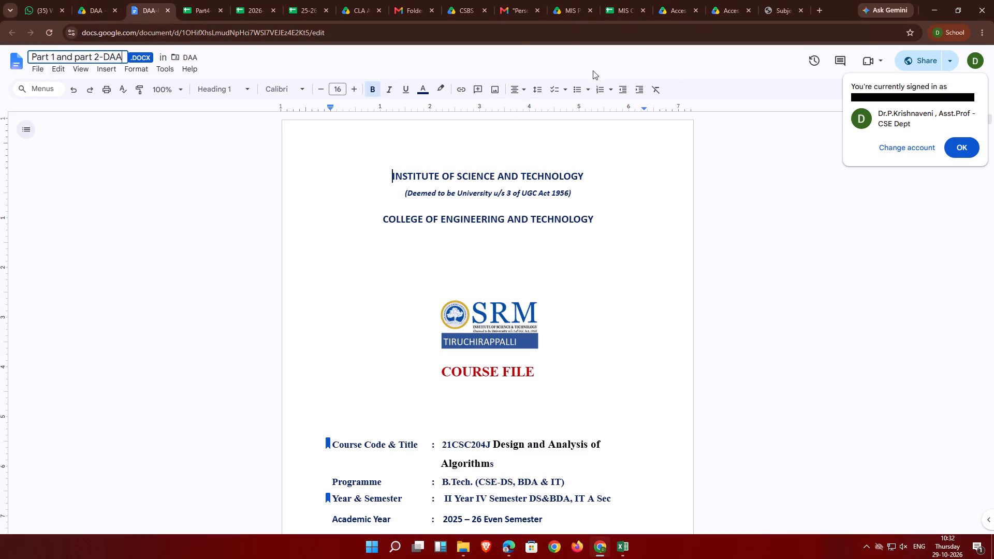
{"action": "left_click", "coordinate": [129, 242]}
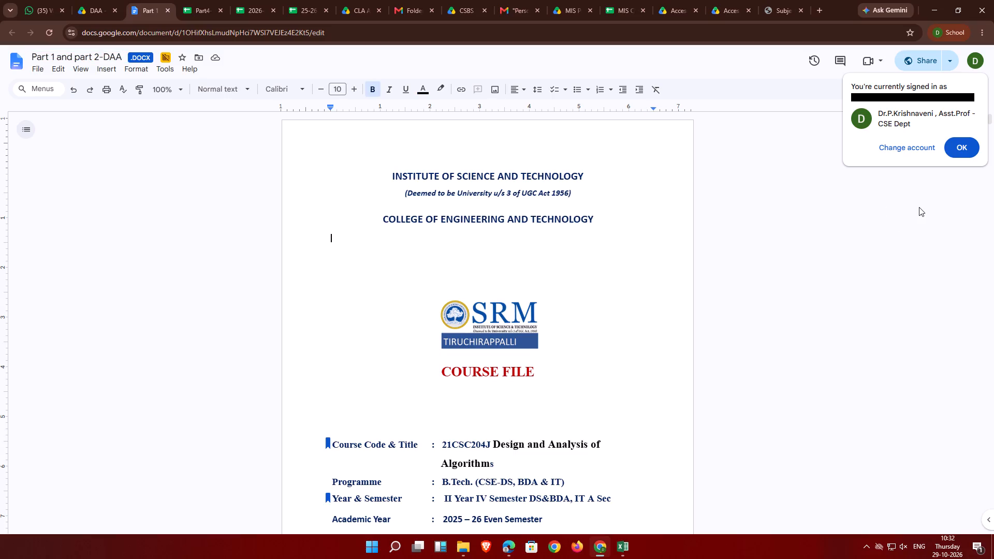
{"action": "left_click", "coordinate": [966, 144]}
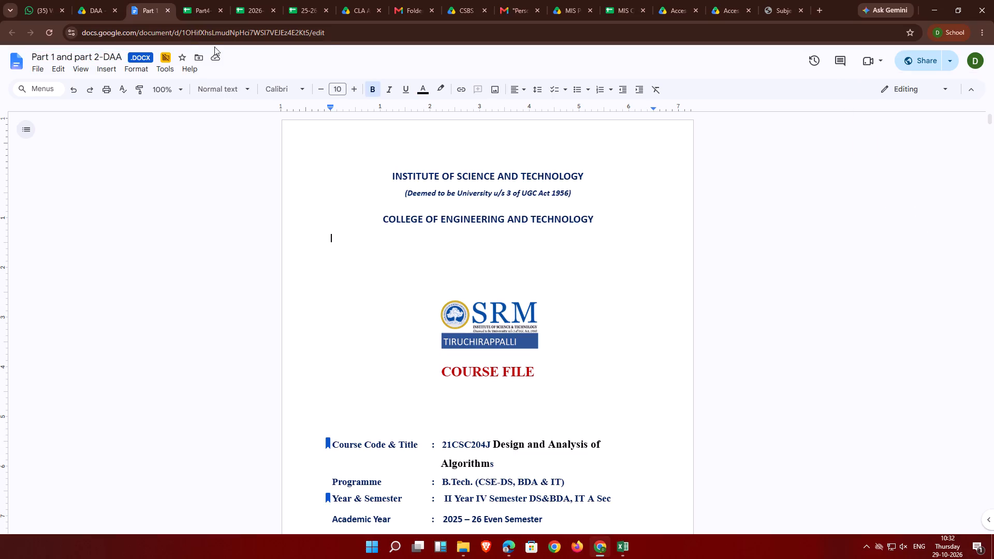
Reopen the Part 1 and part 2-DAA document from the DAA folder in Drive and dismiss the signed-in account notice.
{"action": "left_click", "coordinate": [93, 9]}
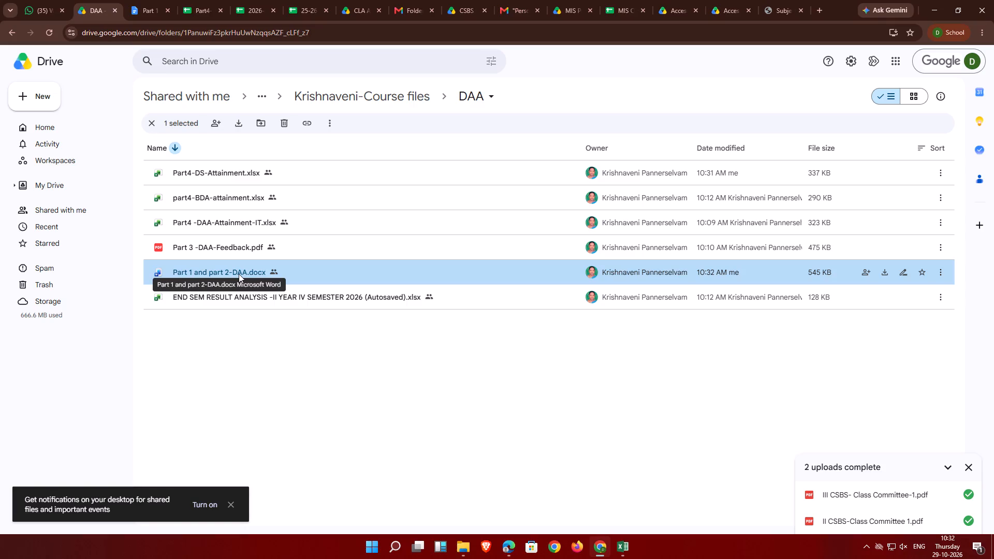
{"action": "double_click", "coordinate": [239, 274]}
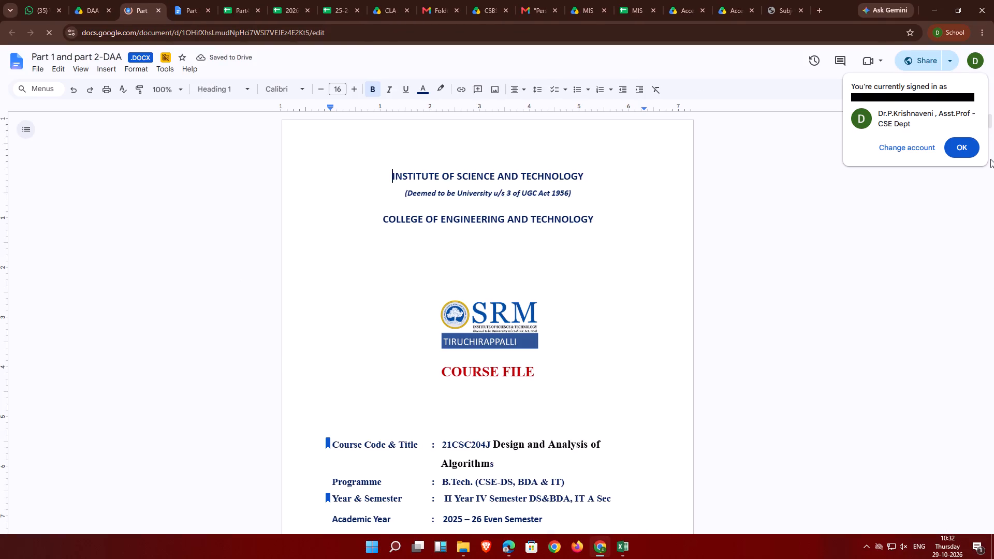
{"action": "left_click", "coordinate": [958, 151]}
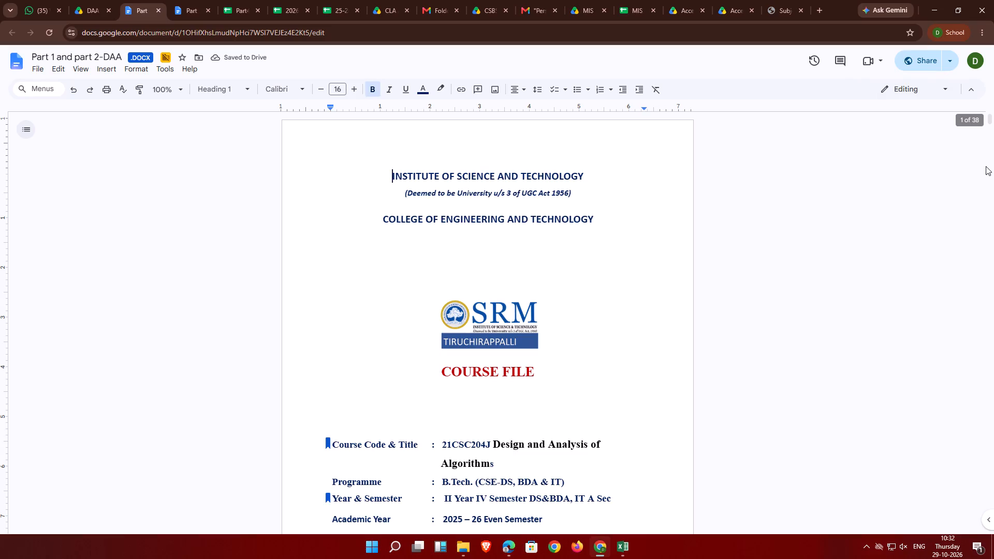
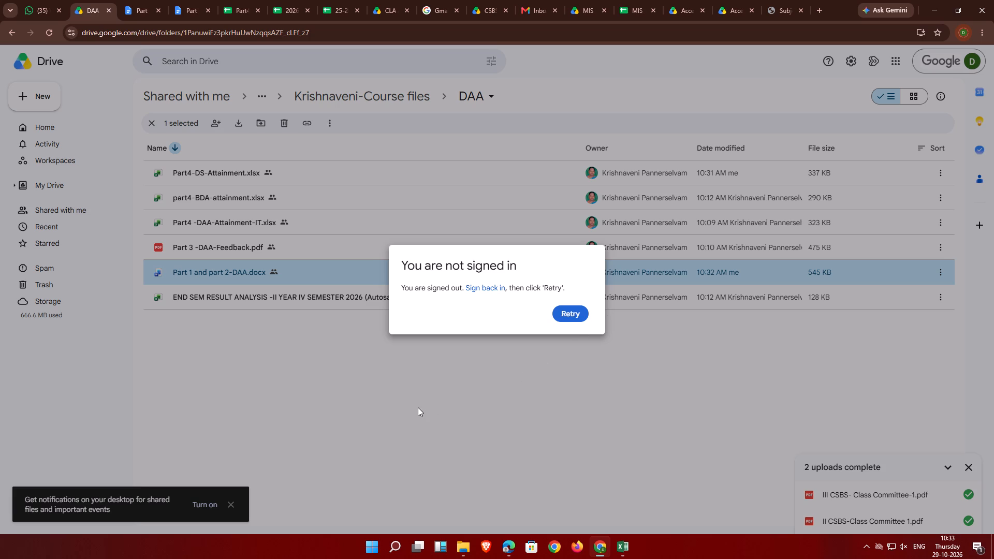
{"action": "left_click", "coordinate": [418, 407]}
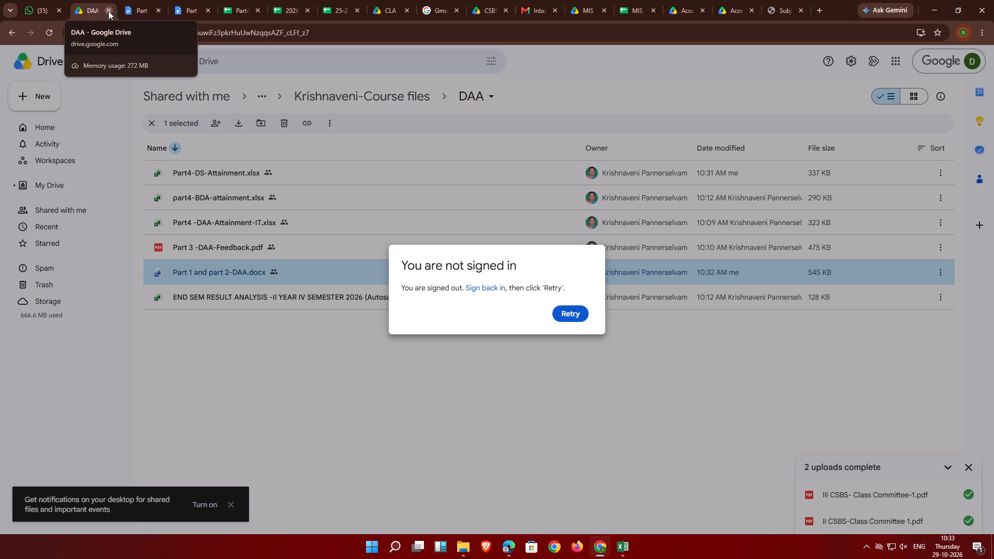
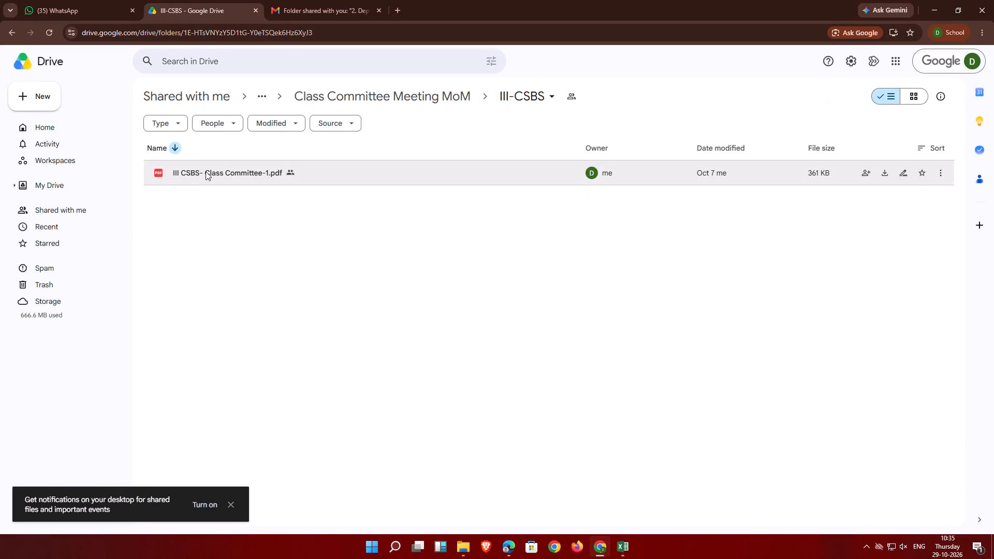
Return from the III-CSBS class committee folder to the Department Files (2026-2027) folder.
{"action": "left_click", "coordinate": [16, 31]}
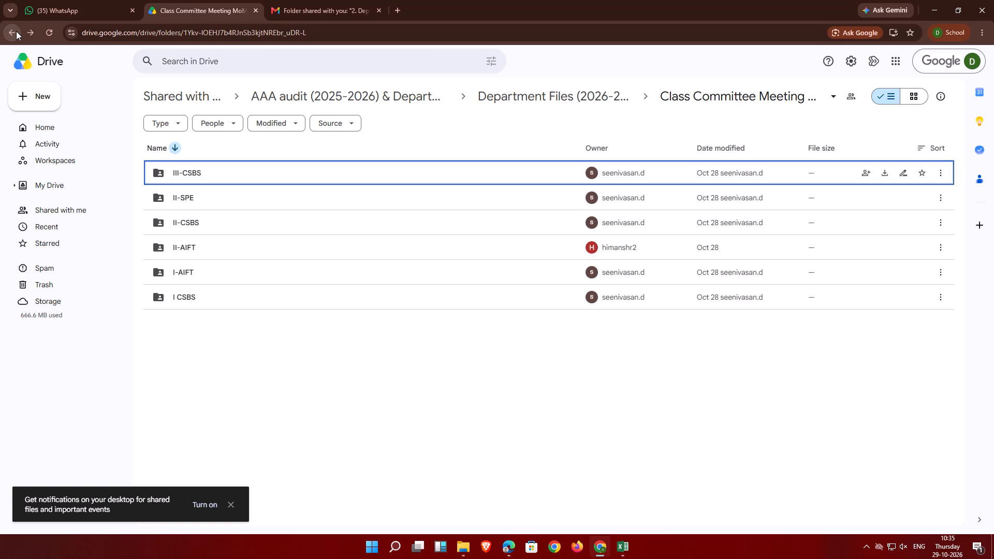
{"action": "left_click", "coordinate": [16, 31]}
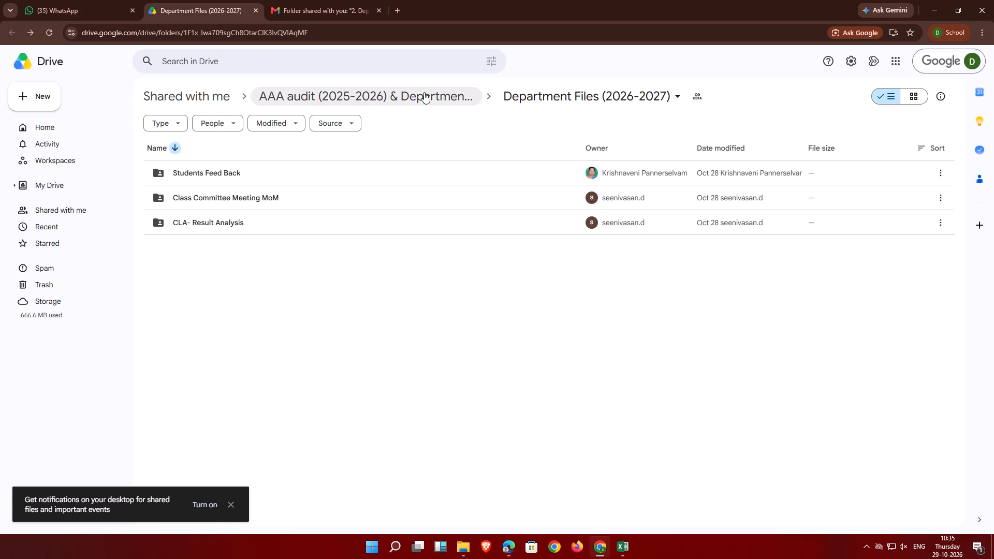
Return to the AAA audit folder and open Course Files (2025-2026), the Krishnaveni-Course files folder, and its DAA subfolder.
{"action": "double_click", "coordinate": [406, 100]}
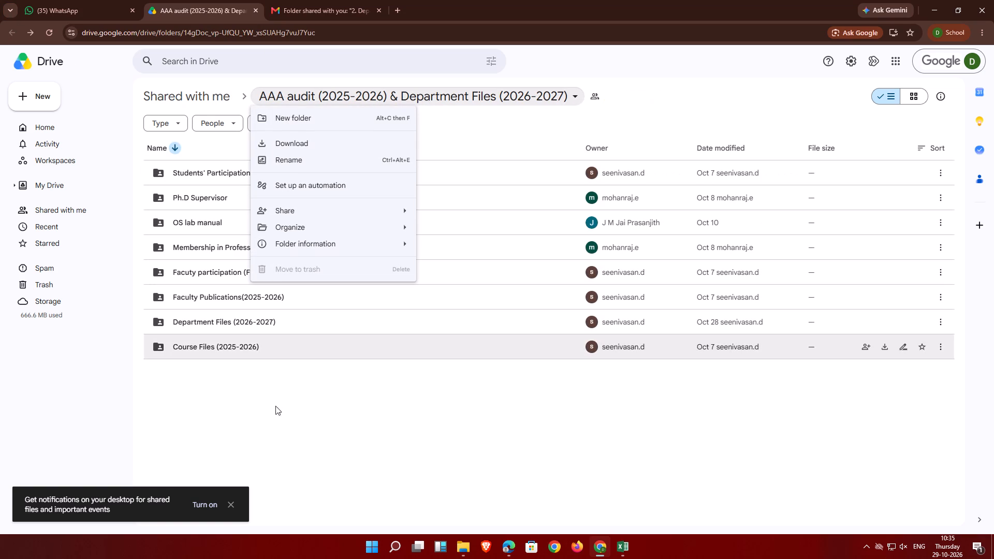
{"action": "left_click", "coordinate": [277, 409]}
{"action": "double_click", "coordinate": [192, 347]}
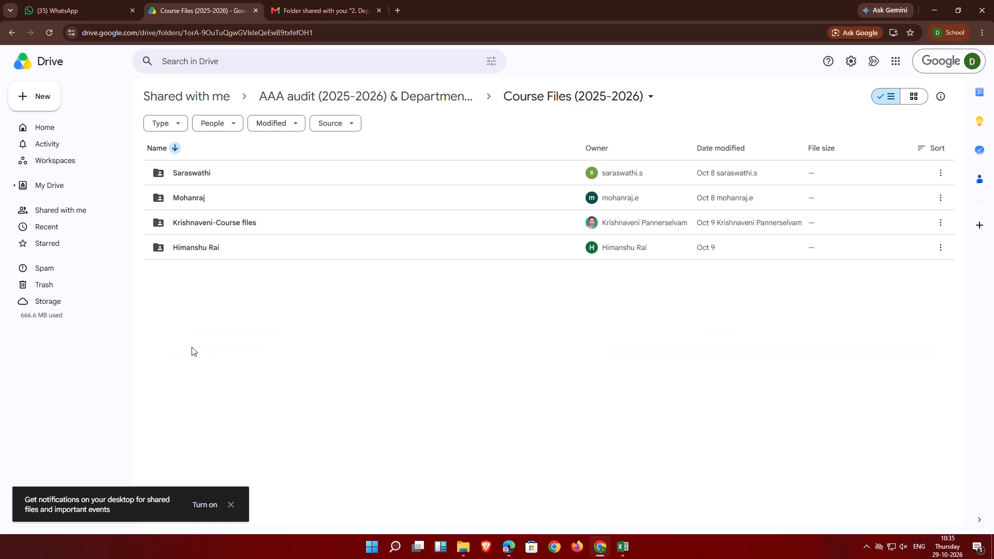
{"action": "double_click", "coordinate": [211, 227]}
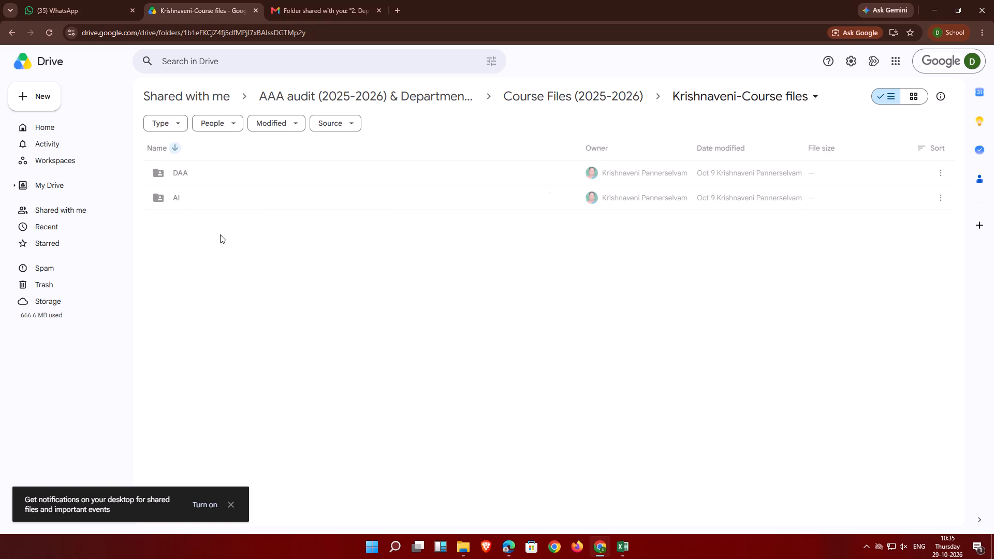
{"action": "double_click", "coordinate": [189, 176]}
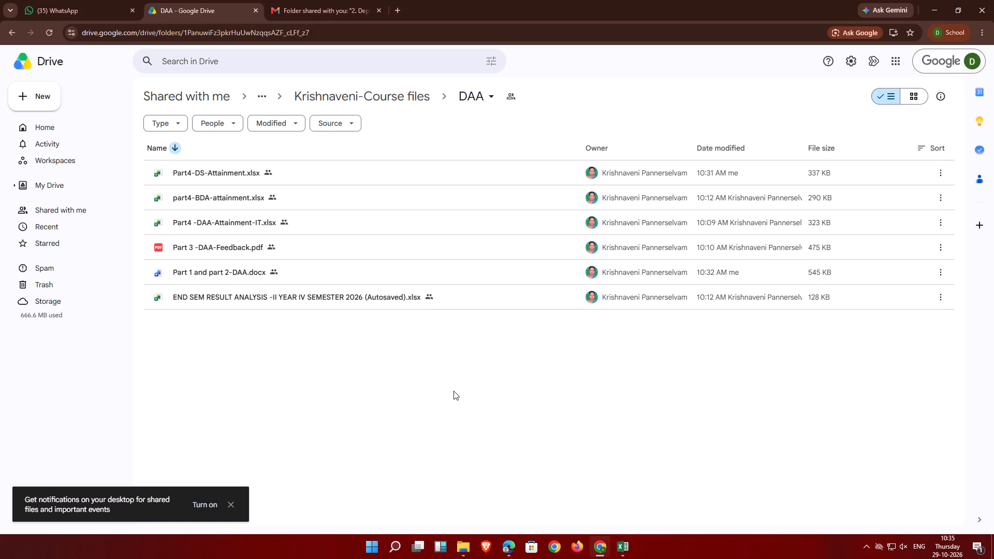
Open the Part 1 and part 2-DAA document and review its front matter, lesson plan, assessment plan and course policy.
{"action": "double_click", "coordinate": [254, 273]}
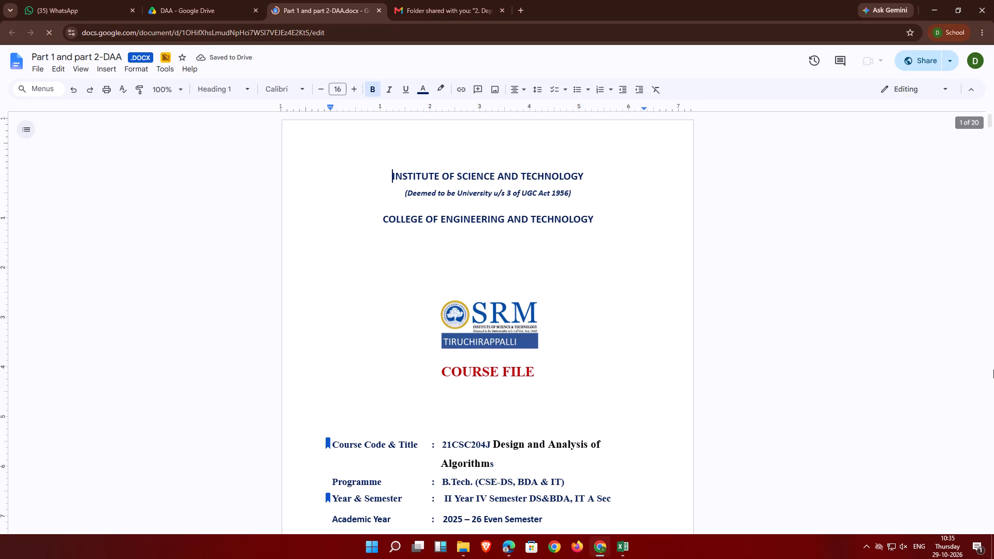
{"action": "key", "text": "Page_Down"}
{"action": "key", "text": "Page_Down"}
{"action": "key", "text": "Page_Down"}
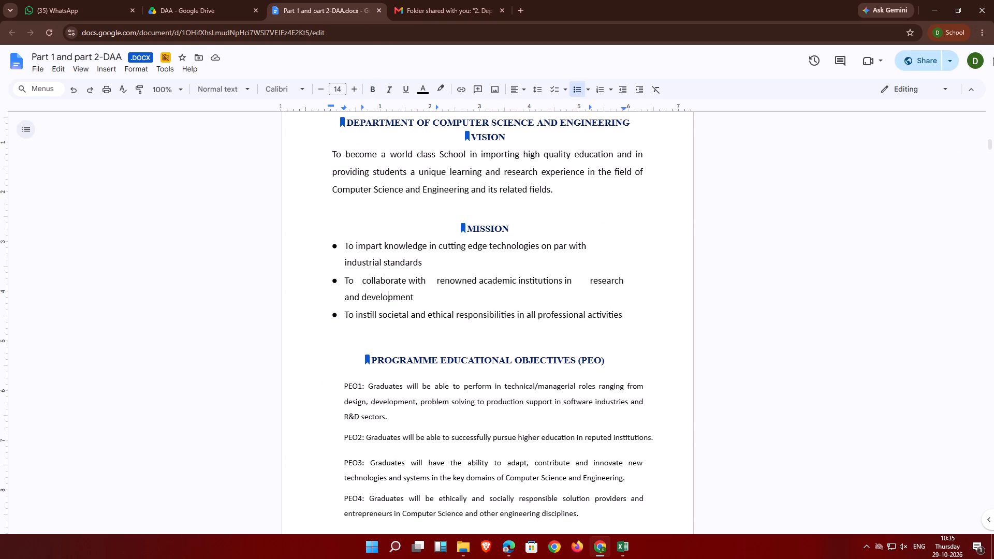
{"action": "key", "text": "Page_Down"}
{"action": "key", "text": "Page_Down"}
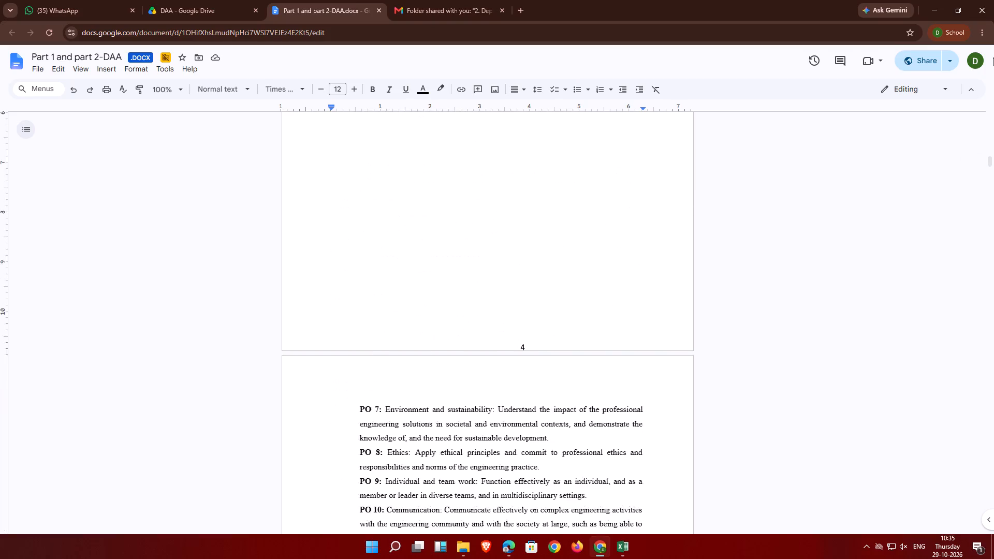
{"action": "key", "text": "Page_Down"}
{"action": "key", "text": "Page_Down"}
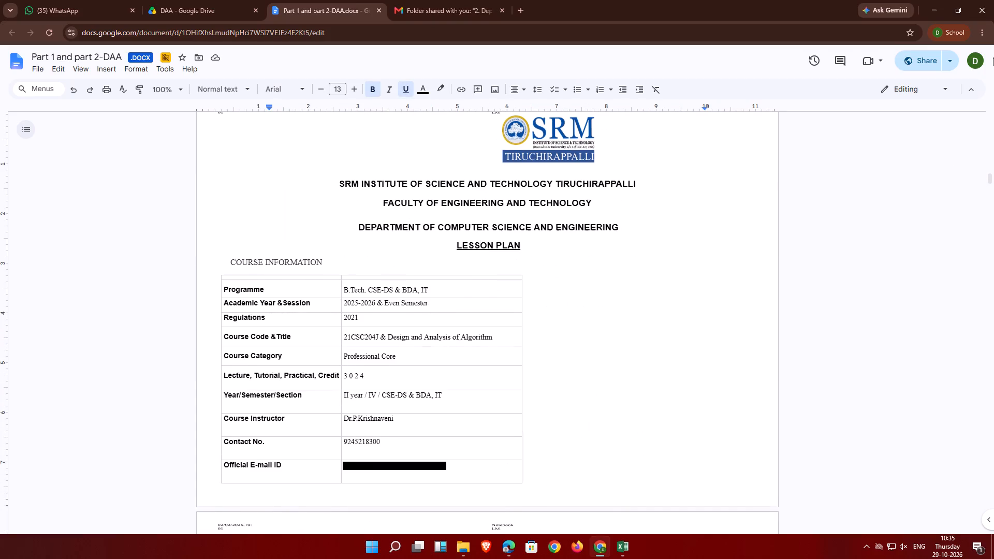
{"action": "key", "text": "Page_Down"}
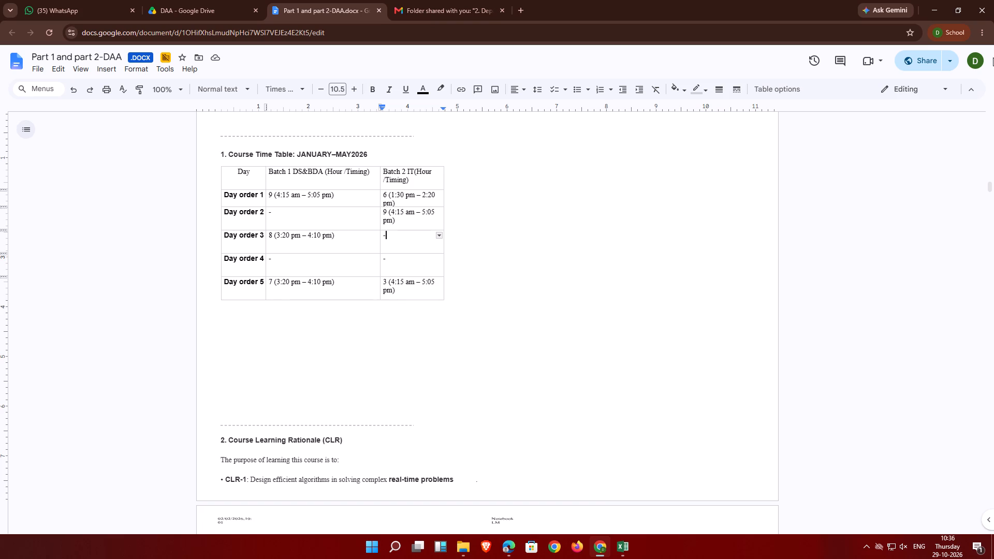
{"action": "key", "text": "Page_Down"}
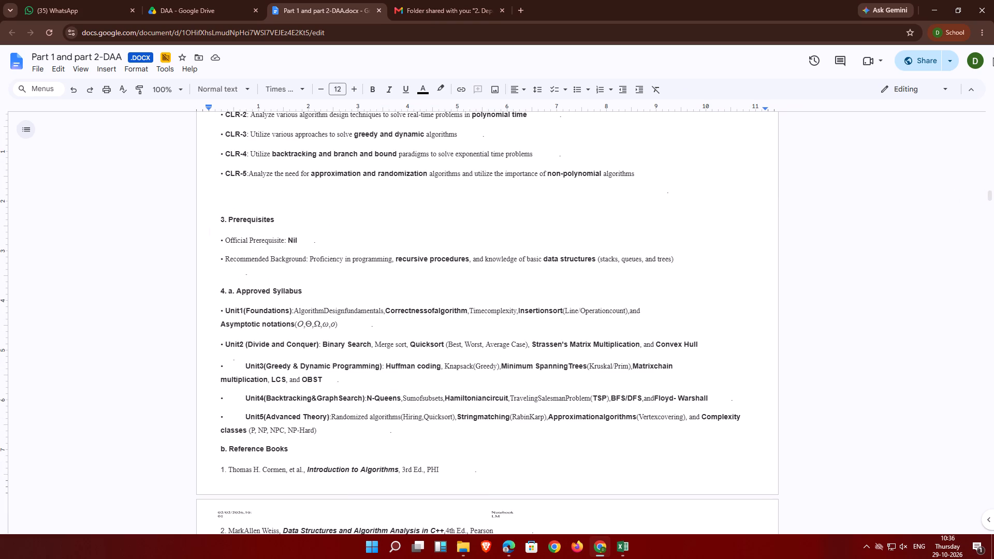
{"action": "key", "text": "Page_Down"}
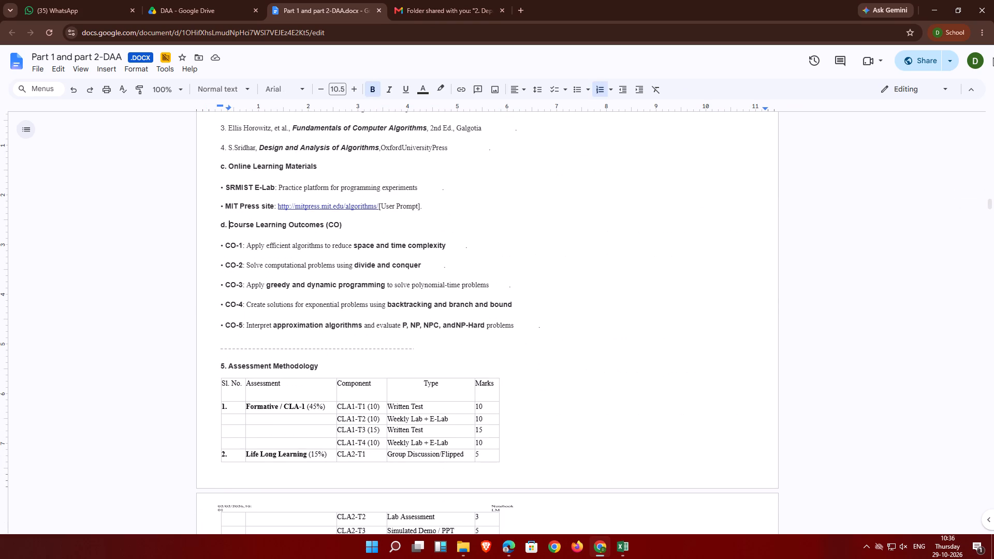
{"action": "key", "text": "Page_Down"}
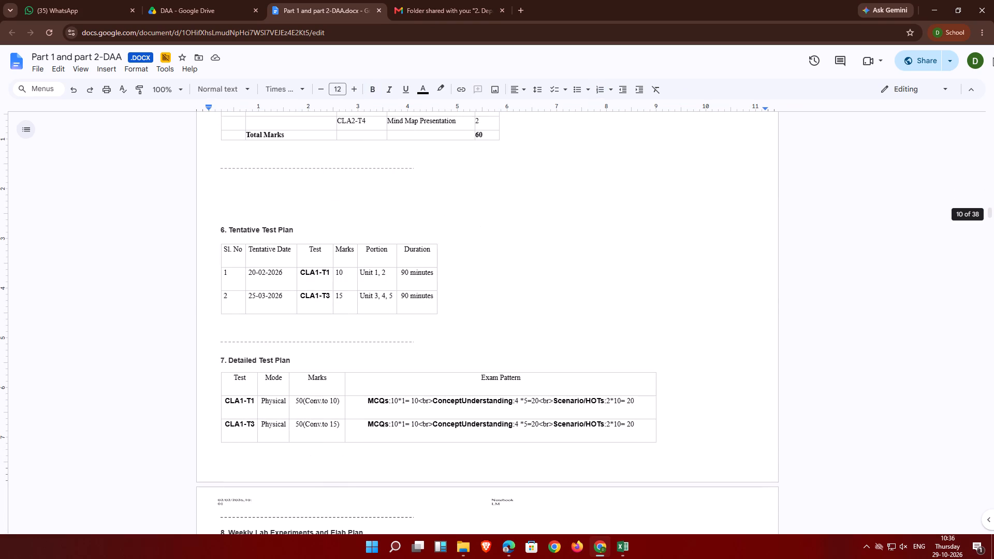
{"action": "key", "text": "Page_Down"}
{"action": "key", "text": "Page_Down"}
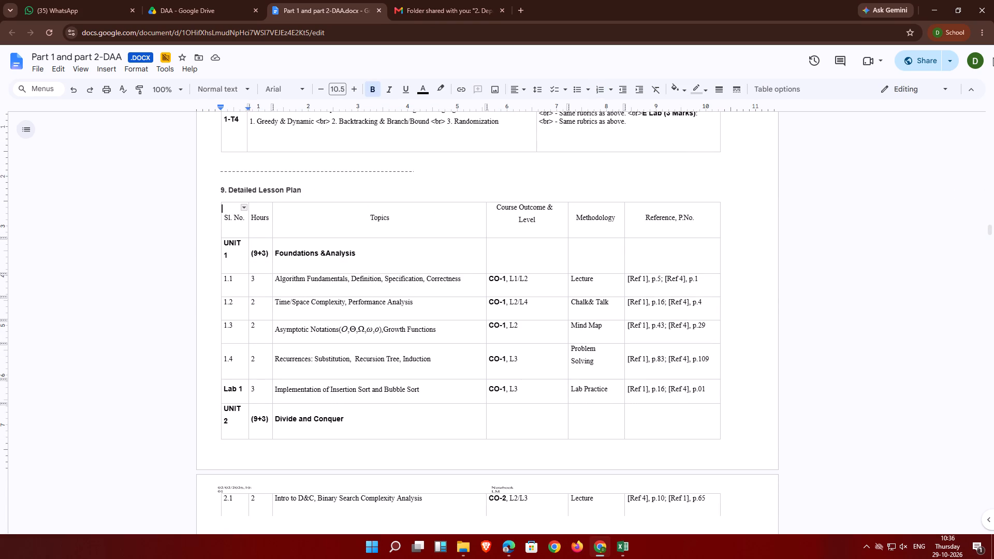
{"action": "key", "text": "Page_Down"}
{"action": "key", "text": "Page_Down"}
{"action": "key", "text": "Page_Down"}
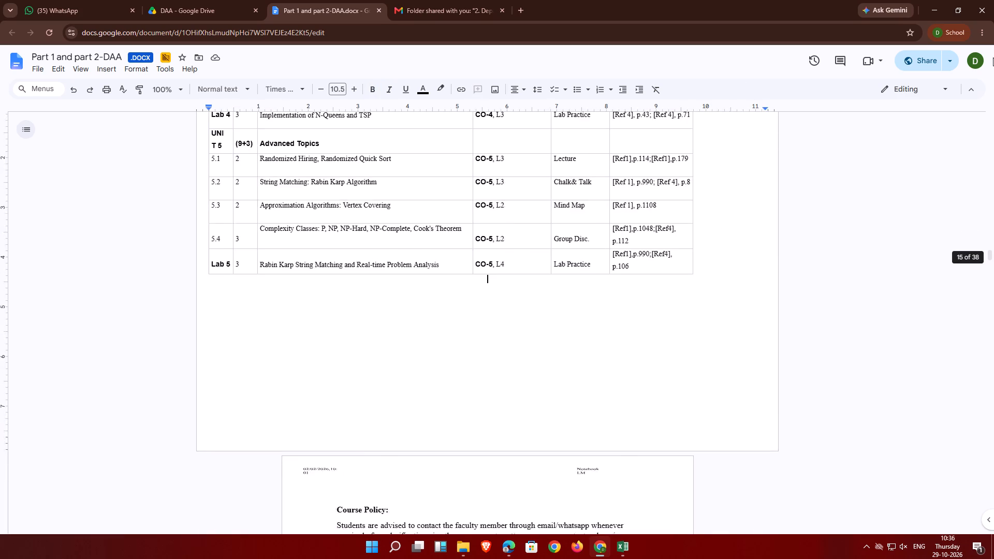
{"action": "key", "text": "Page_Down"}
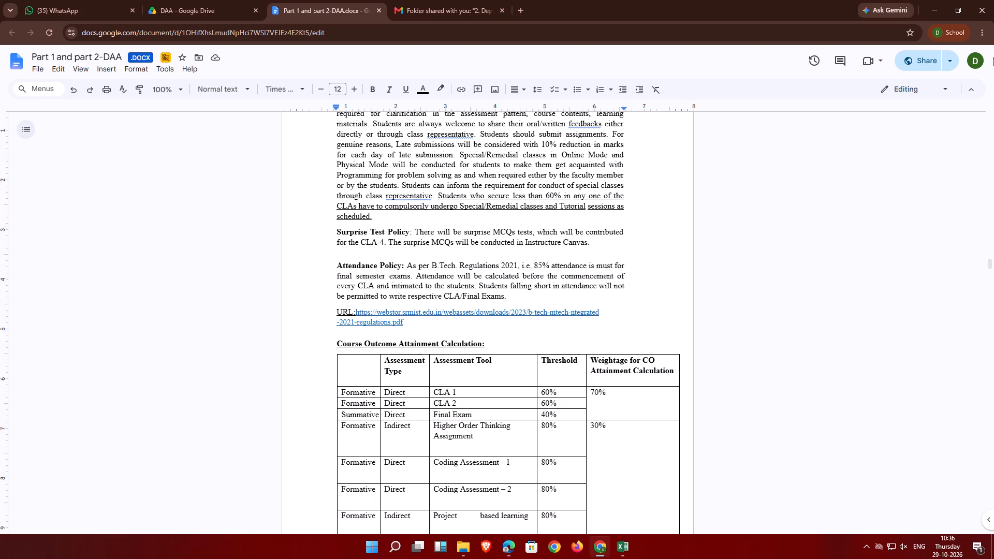
Examine the students' name lists for the CSE-DS, CSE-BDA and IT A classes in the course file.
{"action": "key", "text": "Page_Down"}
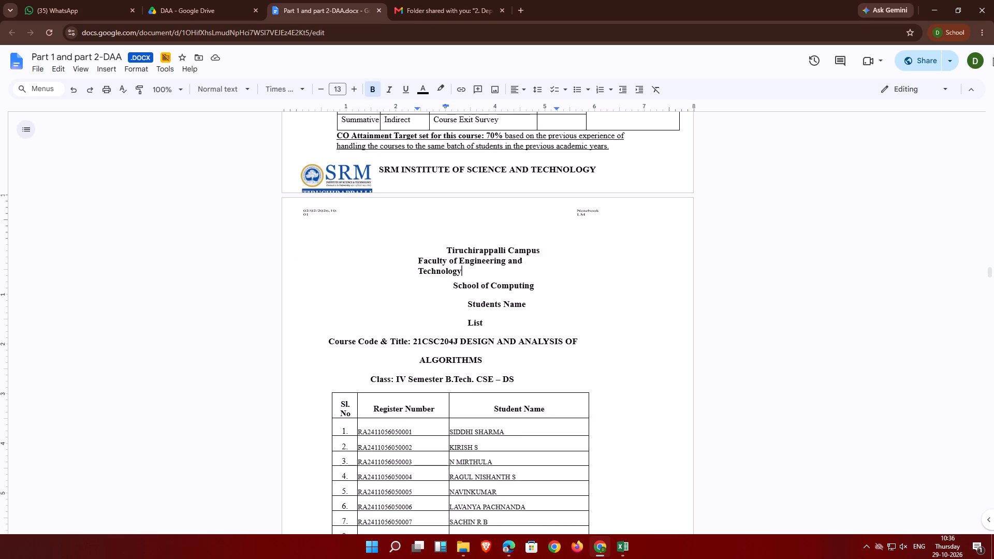
{"action": "key", "text": "Page_Down"}
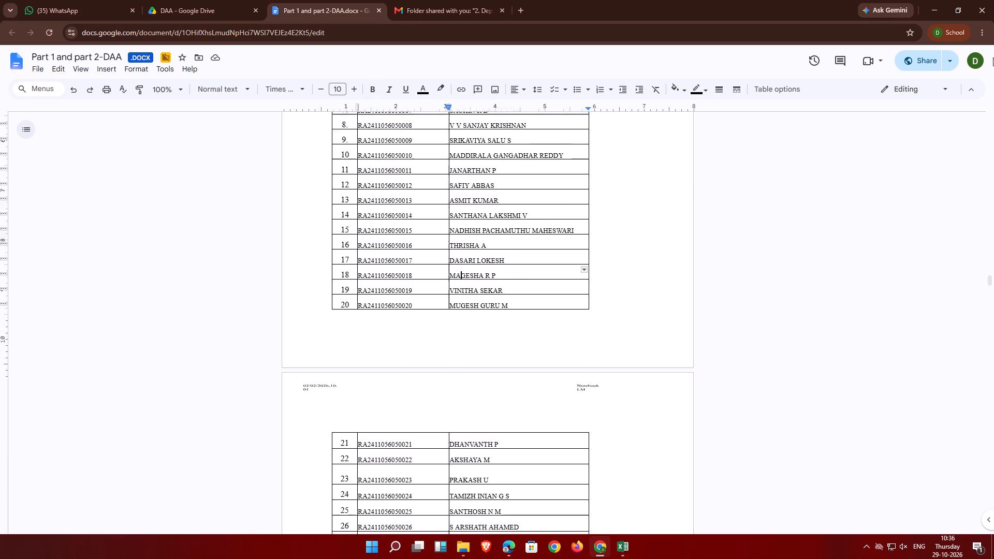
{"action": "key", "text": "Page_Down"}
{"action": "key", "text": "Page_Down"}
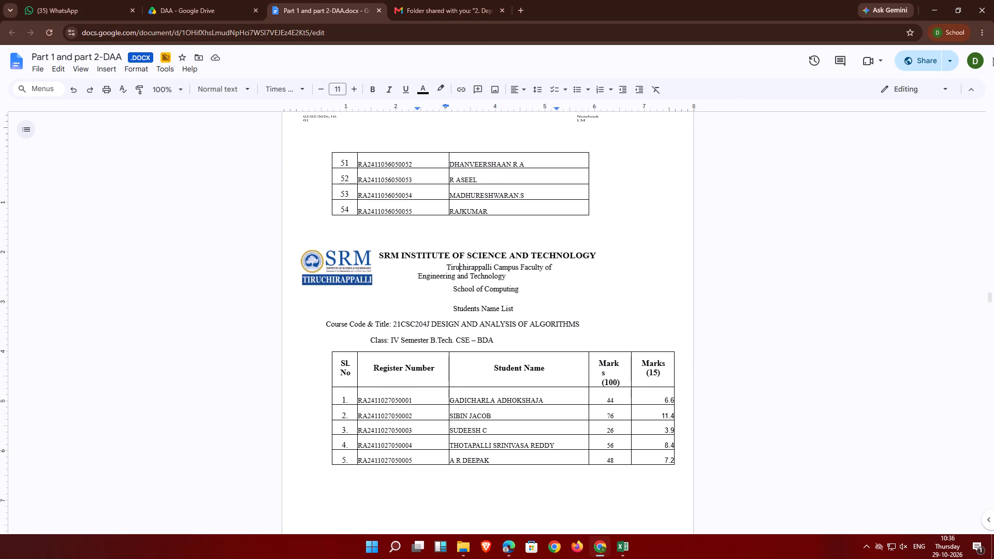
{"action": "key", "text": "Page_Down"}
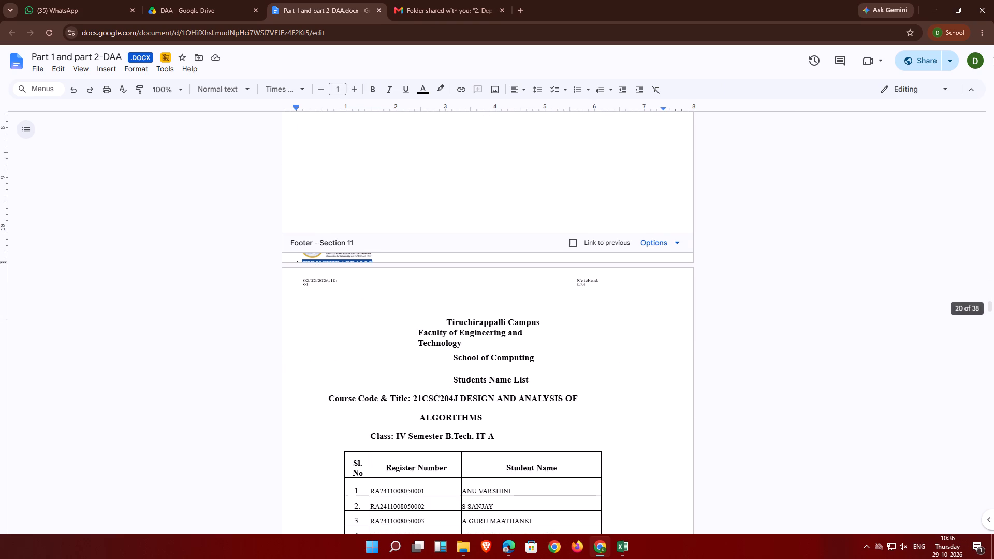
{"action": "key", "text": "Page_Down"}
{"action": "key", "text": "Page_Down"}
{"action": "key", "text": "Page_Down"}
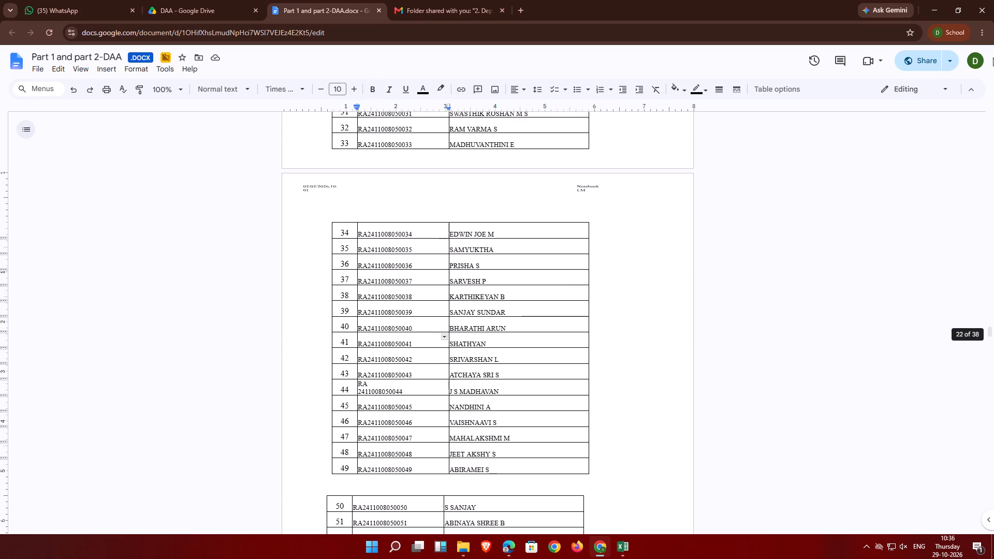
{"action": "key", "text": "Page_Down"}
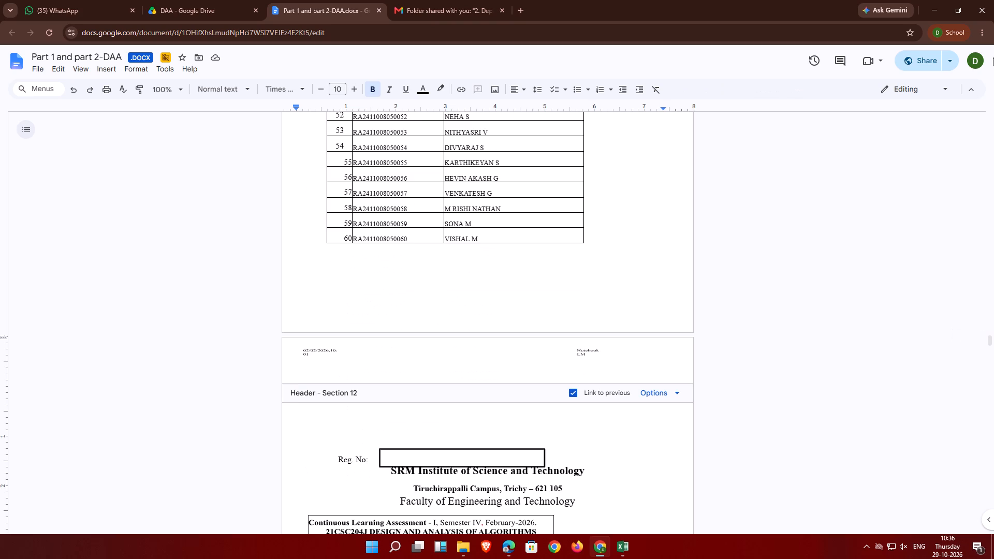
Read through the Continuous Learning Assessment I and II question papers for Design and Analysis of Algorithms.
{"action": "key", "text": "Page_Down"}
{"action": "key", "text": "Page_Up"}
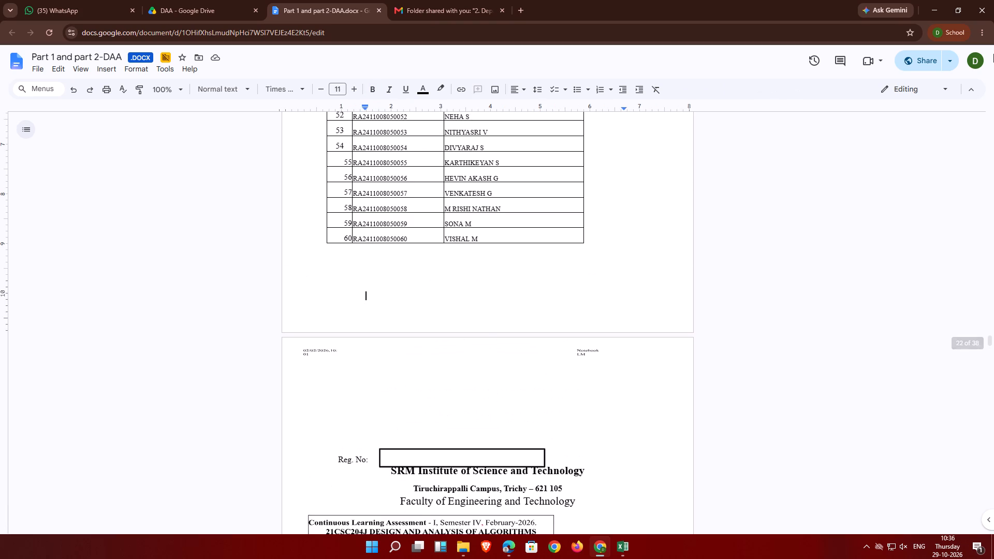
{"action": "key", "text": "Page_Down"}
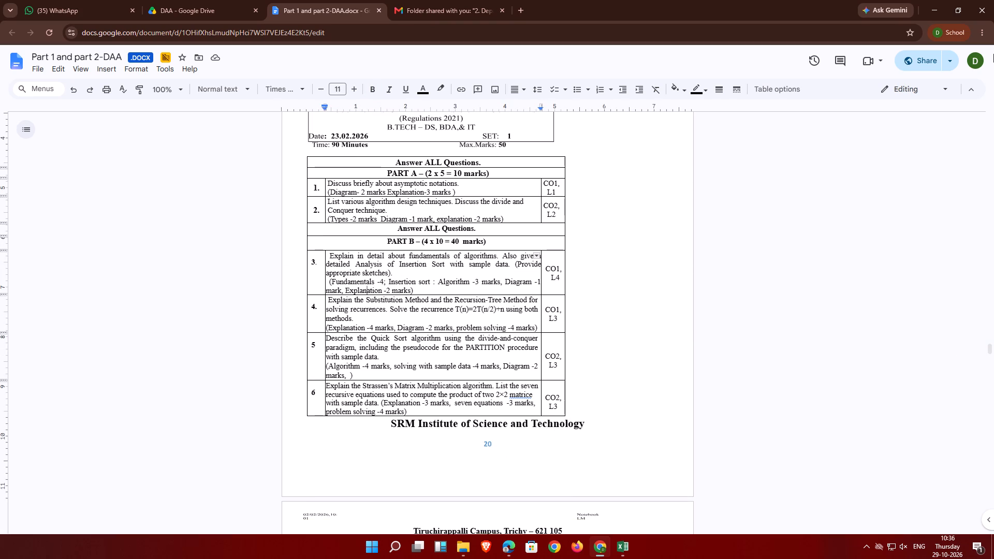
{"action": "key", "text": "Page_Up"}
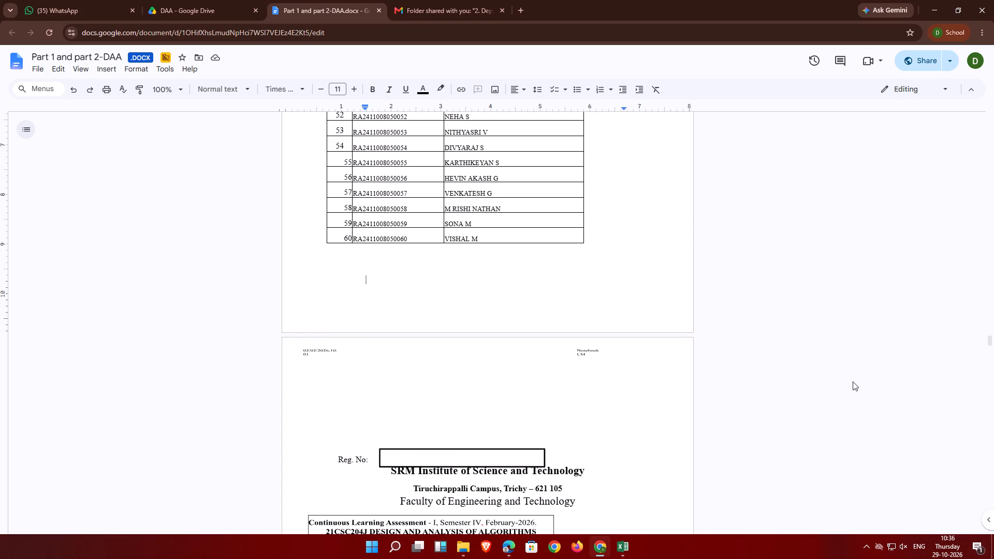
{"action": "key", "text": "Down"}
{"action": "key", "text": "Down"}
{"action": "key", "text": "Down"}
{"action": "key", "text": "Down"}
{"action": "key", "text": "Down"}
{"action": "key", "text": "Down"}
{"action": "key", "text": "Down"}
{"action": "key", "text": "Down"}
{"action": "key", "text": "Down"}
{"action": "key", "text": "Down"}
{"action": "key", "text": "Down"}
{"action": "key", "text": "Down"}
{"action": "key", "text": "Down"}
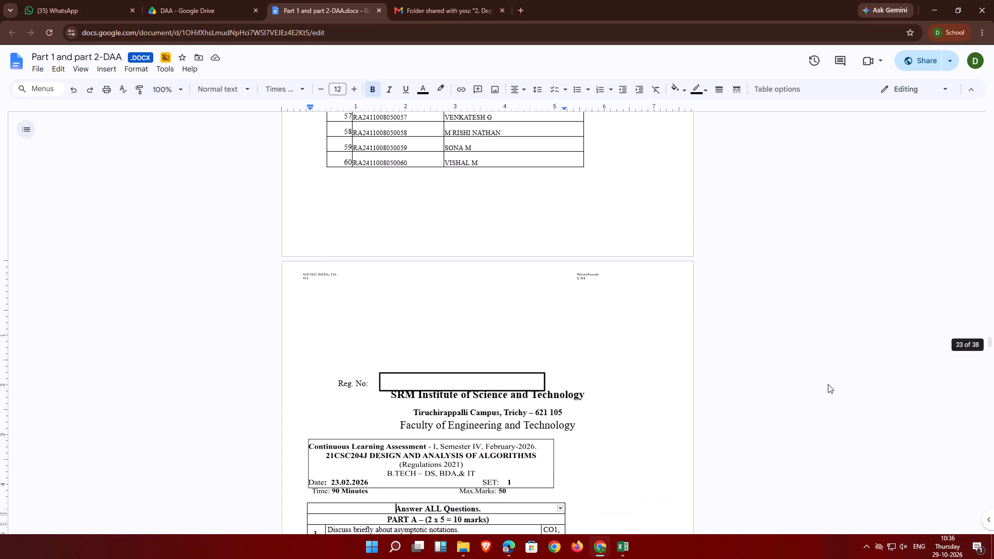
{"action": "key", "text": "Down"}
{"action": "key", "text": "Down"}
{"action": "key", "text": "Down"}
{"action": "key", "text": "Down"}
{"action": "key", "text": "Down"}
{"action": "key", "text": "Down"}
{"action": "key", "text": "Down"}
{"action": "key", "text": "Down"}
{"action": "key", "text": "Down"}
{"action": "key", "text": "Down"}
{"action": "key", "text": "Down"}
{"action": "key", "text": "Down"}
{"action": "key", "text": "Down"}
{"action": "key", "text": "Down"}
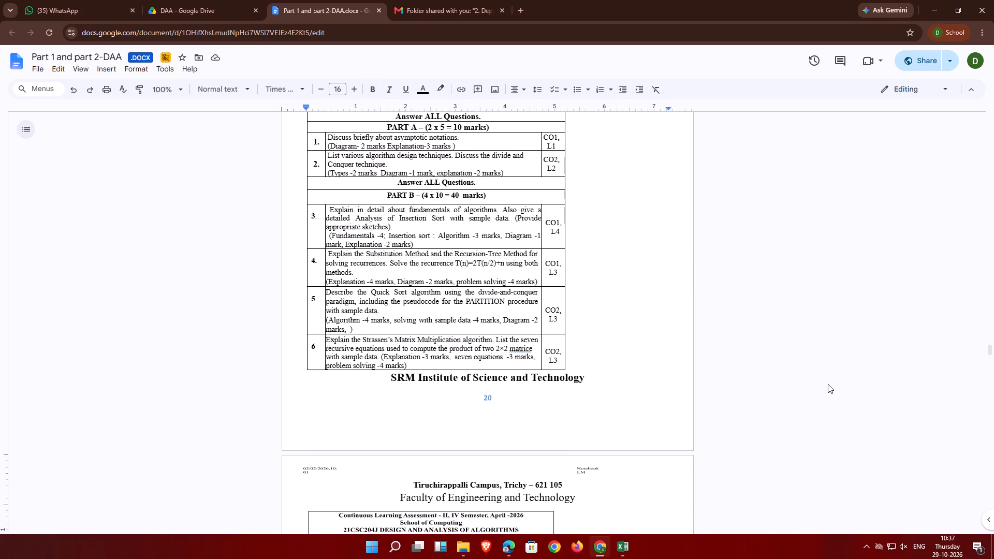
{"action": "key", "text": "Down"}
{"action": "key", "text": "Down"}
{"action": "key", "text": "Down"}
{"action": "key", "text": "Down"}
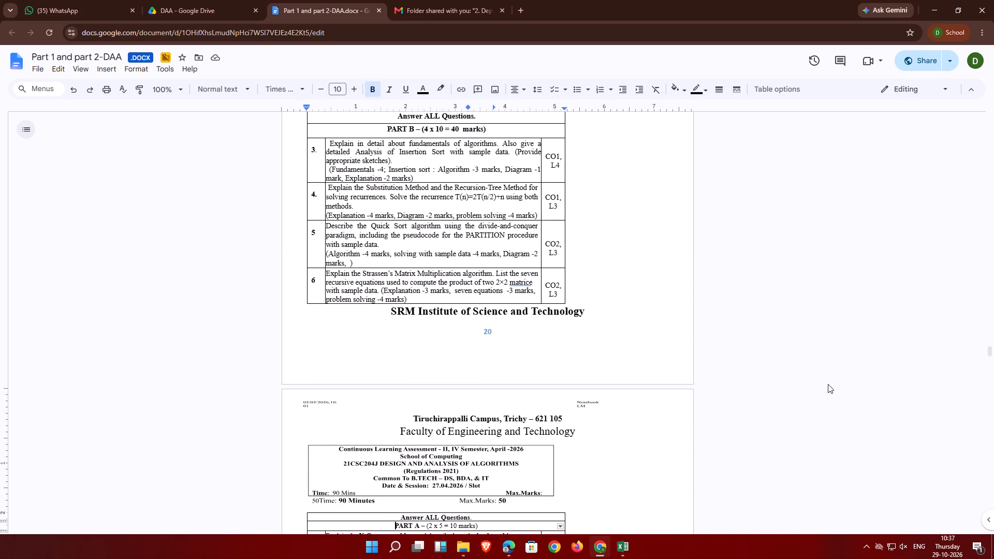
{"action": "key", "text": "Down"}
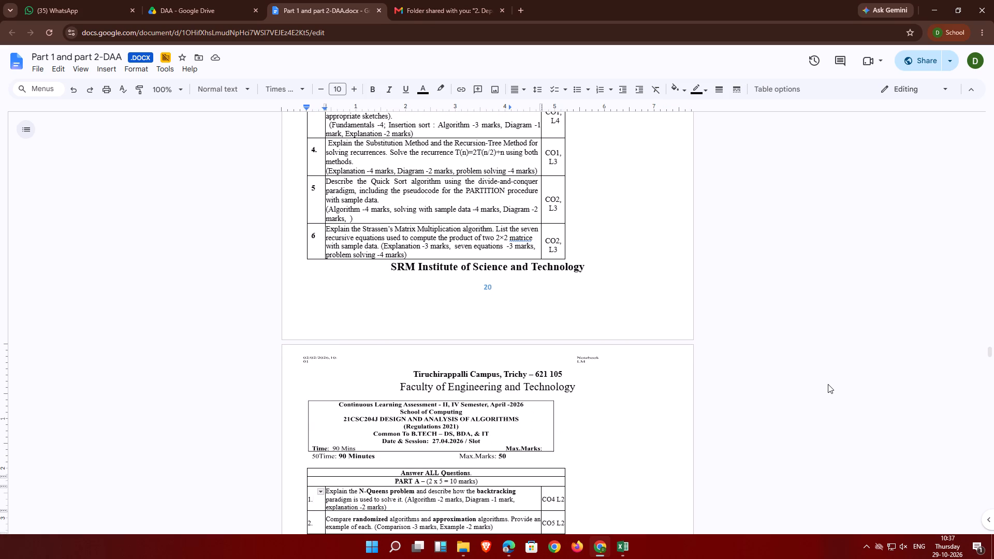
{"action": "key", "text": "Down"}
{"action": "key", "text": "Down"}
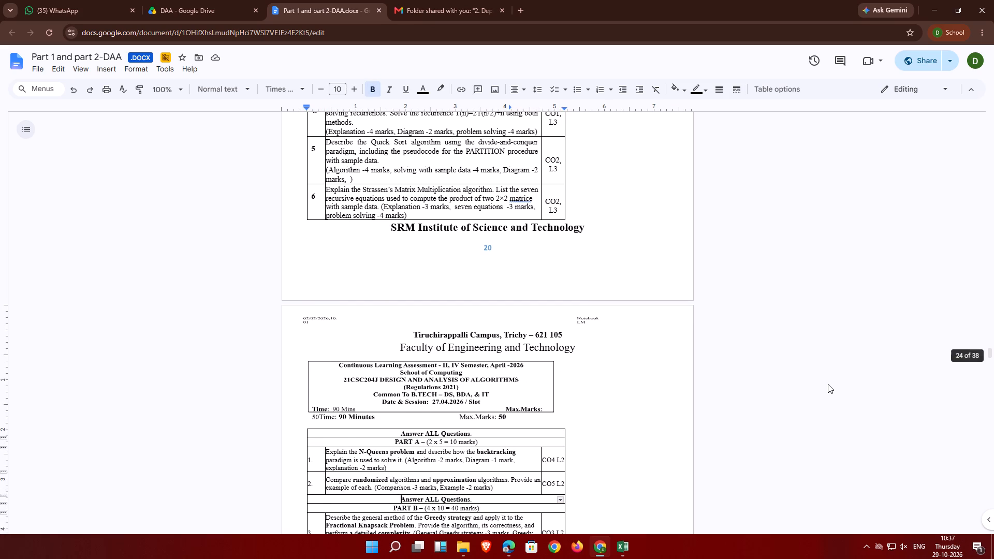
{"action": "key", "text": "Down"}
{"action": "key", "text": "Down"}
{"action": "key", "text": "Down"}
{"action": "key", "text": "Down"}
{"action": "key", "text": "Down"}
{"action": "key", "text": "Down"}
{"action": "key", "text": "Down"}
{"action": "key", "text": "Down"}
{"action": "key", "text": "Down"}
{"action": "key", "text": "Down"}
{"action": "key", "text": "Down"}
{"action": "key", "text": "Down"}
{"action": "key", "text": "Down"}
{"action": "key", "text": "Down"}
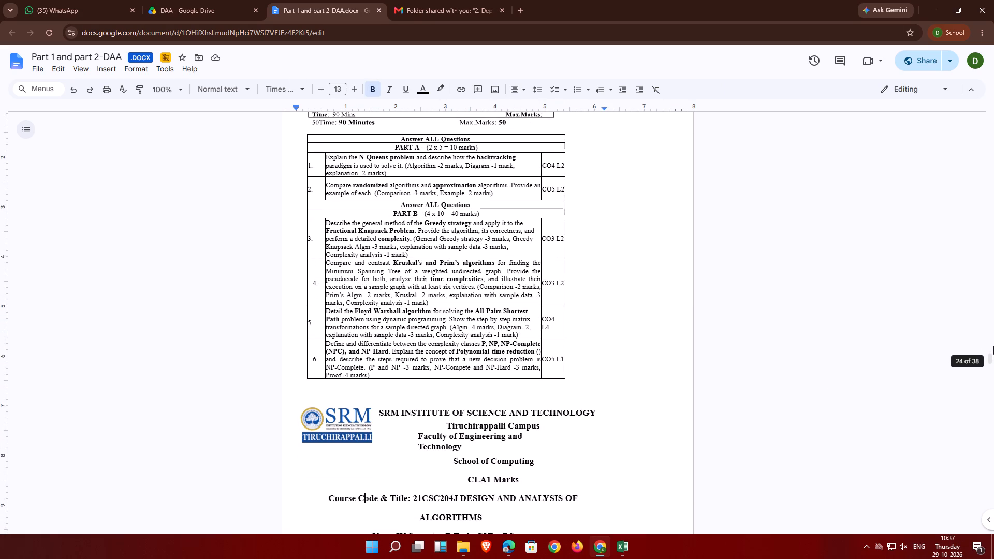
Review the CLA1 marks list for the IV Semester B.Tech. CSE-DS class in the course file.
{"action": "key", "text": "Down"}
{"action": "key", "text": "Down"}
{"action": "key", "text": "Down"}
{"action": "key", "text": "Down"}
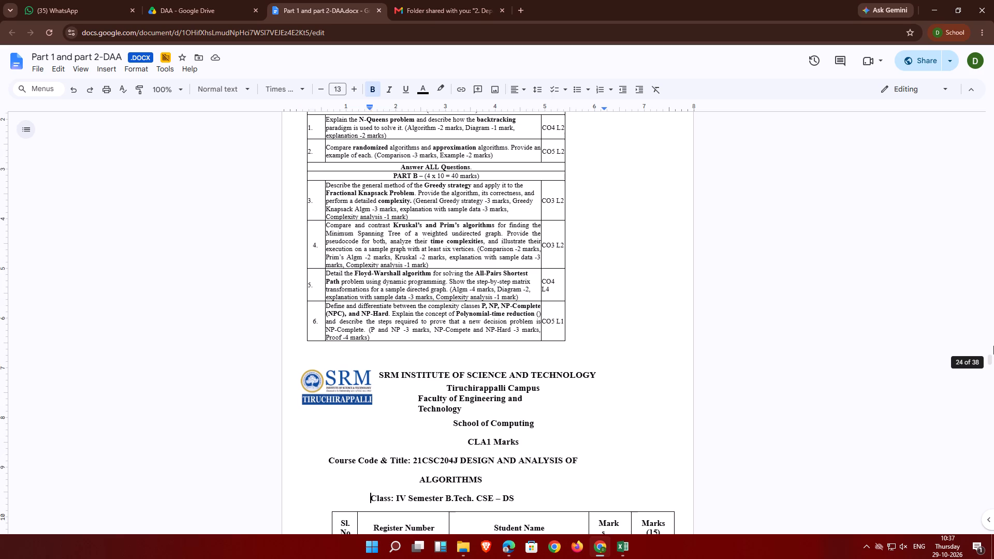
{"action": "key", "text": "Down"}
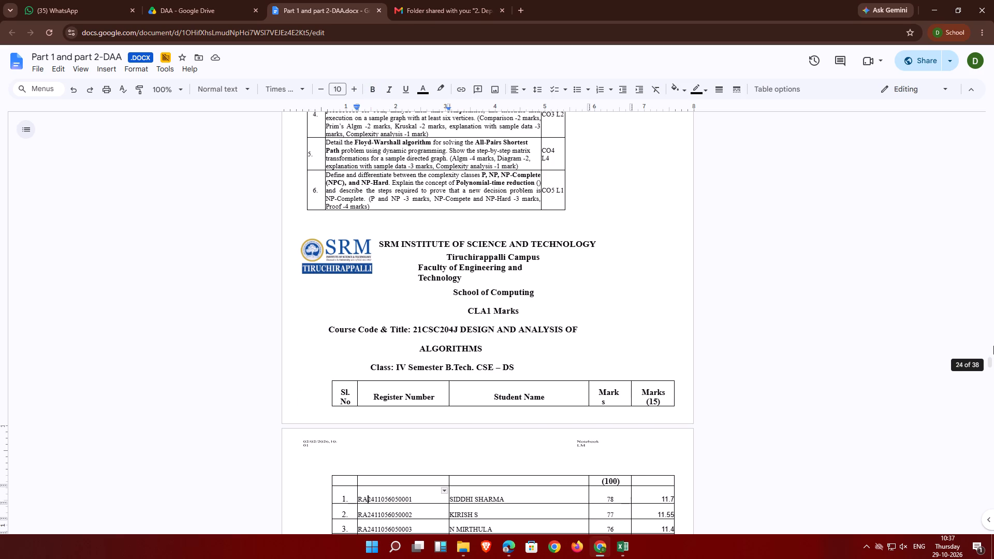
{"action": "key", "text": "Down"}
{"action": "key", "text": "Down"}
{"action": "key", "text": "Down"}
{"action": "key", "text": "Down"}
{"action": "key", "text": "Down"}
{"action": "key", "text": "Down"}
{"action": "key", "text": "Down"}
{"action": "key", "text": "Down"}
{"action": "key", "text": "Down"}
{"action": "key", "text": "Down"}
{"action": "key", "text": "Down"}
{"action": "key", "text": "Down"}
{"action": "key", "text": "Down"}
{"action": "key", "text": "Down"}
{"action": "key", "text": "Down"}
{"action": "key", "text": "Down"}
{"action": "key", "text": "Down"}
{"action": "key", "text": "Down"}
{"action": "key", "text": "Down"}
{"action": "key", "text": "Down"}
{"action": "key", "text": "Down"}
{"action": "key", "text": "Down"}
{"action": "key", "text": "Down"}
{"action": "key", "text": "Down"}
{"action": "key", "text": "Down"}
{"action": "key", "text": "Down"}
{"action": "key", "text": "Down"}
{"action": "key", "text": "Down"}
{"action": "key", "text": "Down"}
{"action": "key", "text": "Down"}
{"action": "key", "text": "Down"}
{"action": "key", "text": "Down"}
{"action": "key", "text": "Down"}
{"action": "key", "text": "Down"}
{"action": "key", "text": "Down"}
{"action": "key", "text": "Down"}
{"action": "key", "text": "Down"}
{"action": "key", "text": "Down"}
{"action": "key", "text": "Down"}
{"action": "key", "text": "Down"}
{"action": "key", "text": "Down"}
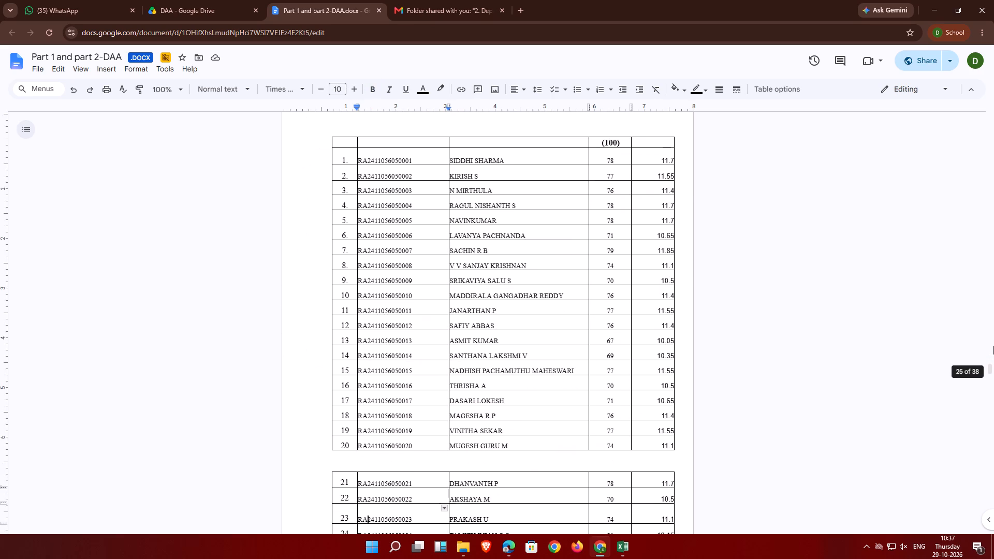
{"action": "key", "text": "Down"}
{"action": "key", "text": "Down"}
{"action": "key", "text": "Down"}
{"action": "key", "text": "Down"}
{"action": "key", "text": "Down"}
{"action": "key", "text": "Down"}
{"action": "key", "text": "Down"}
{"action": "key", "text": "Down"}
{"action": "key", "text": "Down"}
{"action": "key", "text": "Down"}
{"action": "key", "text": "Down"}
{"action": "key", "text": "Down"}
{"action": "key", "text": "Down"}
{"action": "key", "text": "Down"}
{"action": "key", "text": "Down"}
{"action": "key", "text": "Down"}
{"action": "key", "text": "Down"}
{"action": "key", "text": "Down"}
{"action": "key", "text": "Down"}
{"action": "key", "text": "Down"}
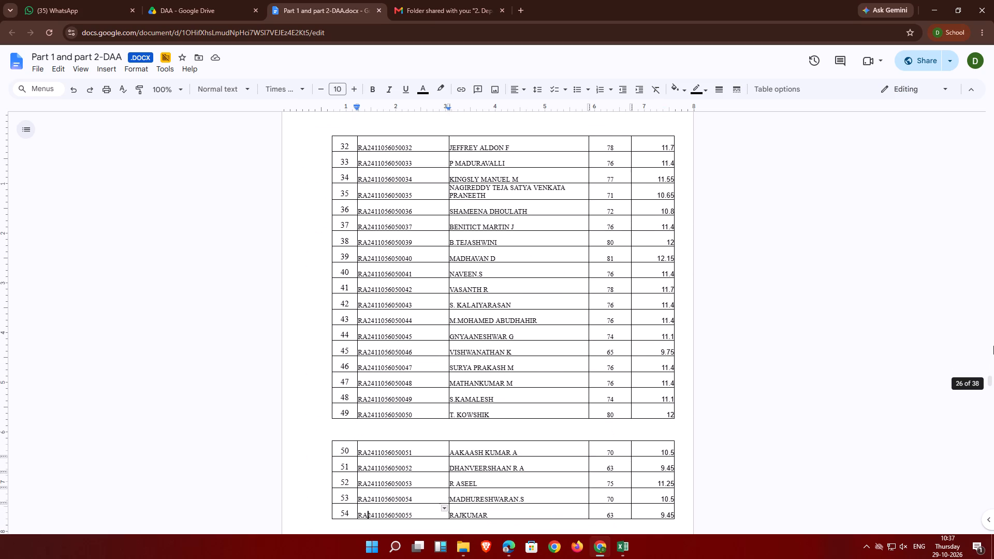
Examine the CLA1 marks list for the IV Semester IT A class, continuing to the start of the CLA2 marks section.
{"action": "key", "text": "Down"}
{"action": "key", "text": "Down"}
{"action": "key", "text": "Down"}
{"action": "key", "text": "Down"}
{"action": "key", "text": "Down"}
{"action": "key", "text": "Down"}
{"action": "key", "text": "Down"}
{"action": "key", "text": "Down"}
{"action": "key", "text": "Down"}
{"action": "key", "text": "Down"}
{"action": "key", "text": "Down"}
{"action": "key", "text": "Down"}
{"action": "key", "text": "Down"}
{"action": "key", "text": "Down"}
{"action": "key", "text": "Down"}
{"action": "key", "text": "Down"}
{"action": "key", "text": "Down"}
{"action": "key", "text": "Down"}
{"action": "key", "text": "Down"}
{"action": "key", "text": "Down"}
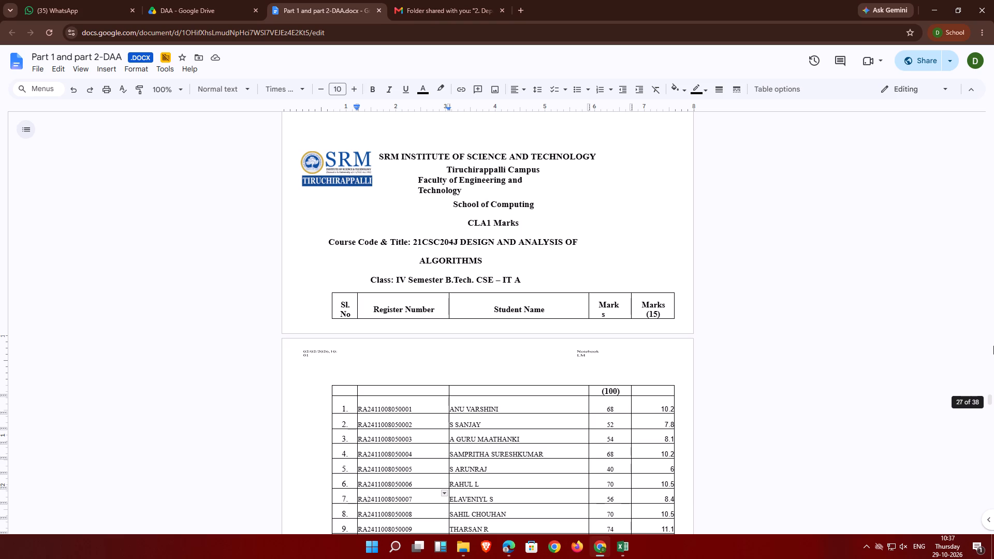
{"action": "key", "text": "Down"}
{"action": "key", "text": "Down"}
{"action": "key", "text": "Down"}
{"action": "key", "text": "Down"}
{"action": "key", "text": "Down"}
{"action": "key", "text": "Down"}
{"action": "key", "text": "Down"}
{"action": "key", "text": "Down"}
{"action": "key", "text": "Down"}
{"action": "key", "text": "Down"}
{"action": "key", "text": "Down"}
{"action": "key", "text": "Down"}
{"action": "key", "text": "Down"}
{"action": "key", "text": "Down"}
{"action": "key", "text": "Down"}
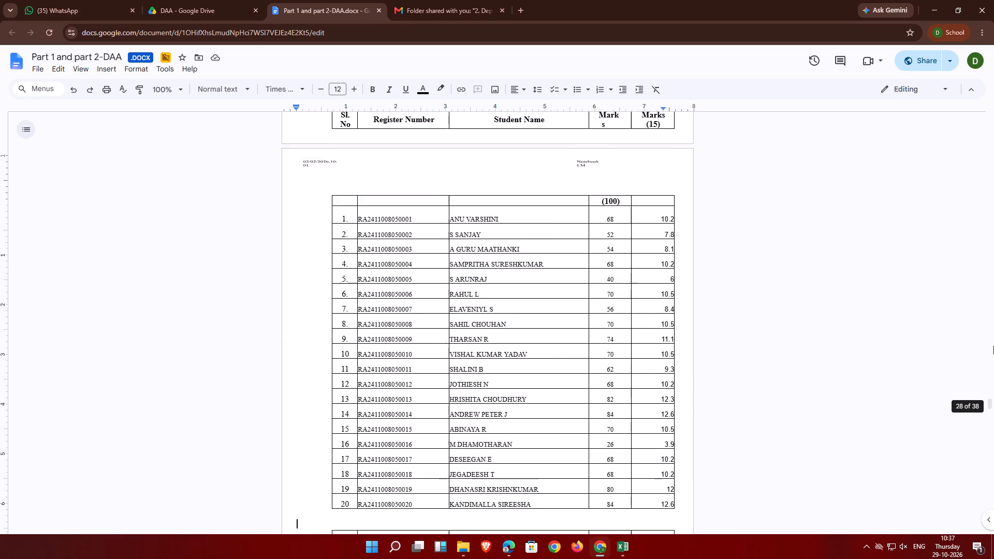
{"action": "key", "text": "Down"}
{"action": "key", "text": "Down"}
{"action": "key", "text": "Down"}
{"action": "key", "text": "Down"}
{"action": "key", "text": "Down"}
{"action": "key", "text": "Down"}
{"action": "key", "text": "Down"}
{"action": "key", "text": "Down"}
{"action": "key", "text": "Down"}
{"action": "key", "text": "Down"}
{"action": "key", "text": "Down"}
{"action": "key", "text": "Down"}
{"action": "key", "text": "Down"}
{"action": "key", "text": "Down"}
{"action": "key", "text": "Down"}
{"action": "key", "text": "Down"}
{"action": "key", "text": "Down"}
{"action": "key", "text": "Down"}
{"action": "key", "text": "Down"}
{"action": "key", "text": "Down"}
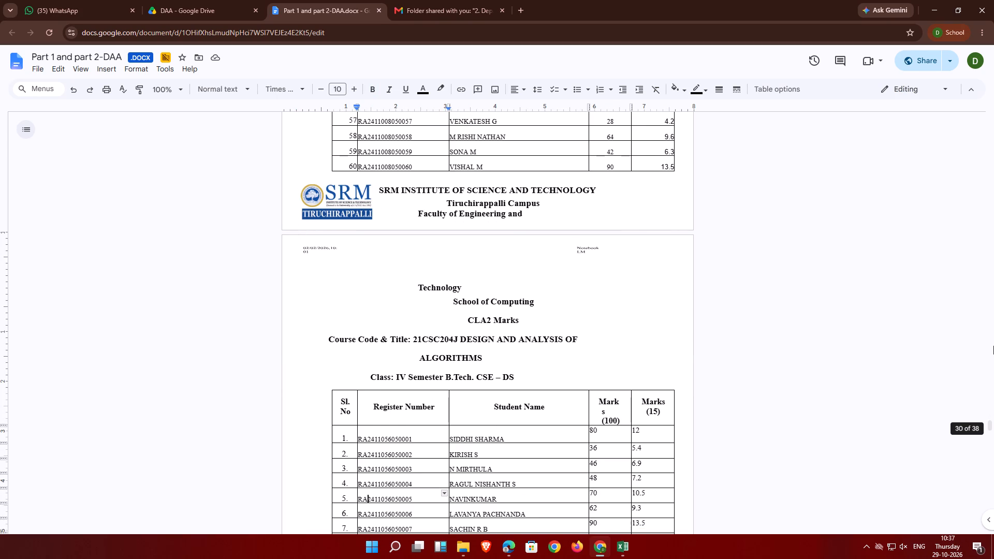
Review the CLA2 marks list for the IV Semester B.Tech. CSE-DS class in the course file.
{"action": "key", "text": "Up"}
{"action": "key", "text": "Up"}
{"action": "key", "text": "Up"}
{"action": "key", "text": "Up"}
{"action": "key", "text": "Up"}
{"action": "key", "text": "Up"}
{"action": "key", "text": "Up"}
{"action": "key", "text": "Up"}
{"action": "key", "text": "Up"}
{"action": "key", "text": "Up"}
{"action": "key", "text": "Up"}
{"action": "key", "text": "Up"}
{"action": "key", "text": "Up"}
{"action": "key", "text": "Up"}
{"action": "key", "text": "Up"}
{"action": "key", "text": "Up"}
{"action": "key", "text": "Up"}
{"action": "key", "text": "Up"}
{"action": "key", "text": "Up"}
{"action": "key", "text": "Up"}
{"action": "key", "text": "Down"}
{"action": "key", "text": "Down"}
{"action": "key", "text": "Down"}
{"action": "key", "text": "Down"}
{"action": "key", "text": "Down"}
{"action": "key", "text": "Down"}
{"action": "key", "text": "Down"}
{"action": "key", "text": "Down"}
{"action": "key", "text": "Down"}
{"action": "key", "text": "Down"}
{"action": "key", "text": "Down"}
{"action": "key", "text": "Down"}
{"action": "key", "text": "Down"}
{"action": "key", "text": "Down"}
{"action": "key", "text": "Down"}
{"action": "key", "text": "Down"}
{"action": "key", "text": "Down"}
{"action": "key", "text": "Down"}
{"action": "key", "text": "Down"}
{"action": "key", "text": "Down"}
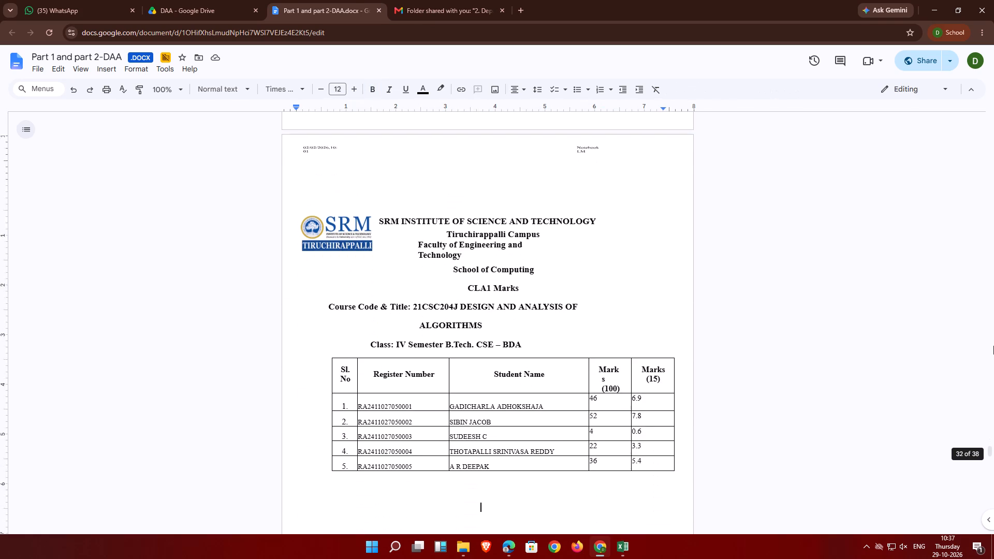
Examine the CLA marks pages from the IV Semester B.Tech. CSE-BDA class's CLA1 list up to the peer-to-peer learning report.
{"action": "key", "text": "Down"}
{"action": "key", "text": "Down"}
{"action": "key", "text": "Down"}
{"action": "key", "text": "Down"}
{"action": "key", "text": "Down"}
{"action": "key", "text": "Down"}
{"action": "key", "text": "Down"}
{"action": "key", "text": "Down"}
{"action": "key", "text": "Down"}
{"action": "key", "text": "Down"}
{"action": "key", "text": "Down"}
{"action": "key", "text": "Down"}
{"action": "key", "text": "Down"}
{"action": "key", "text": "Down"}
{"action": "key", "text": "Down"}
{"action": "key", "text": "Down"}
{"action": "key", "text": "Down"}
{"action": "key", "text": "Down"}
{"action": "key", "text": "Down"}
{"action": "key", "text": "Down"}
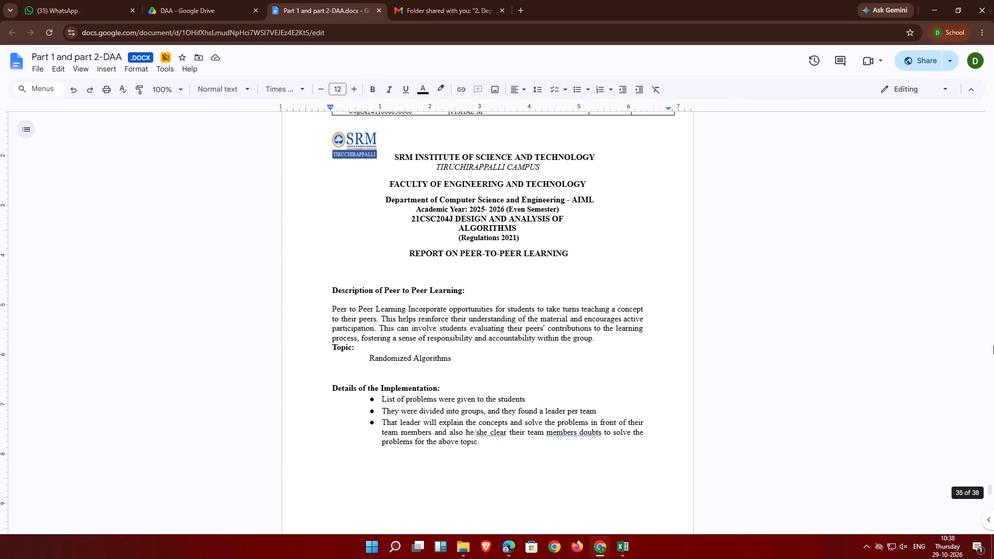
Read the Report on Peer-to-Peer Learning on Randomized Algorithms, including its implementation details, classroom photo and Reflective Critique.
{"action": "key", "text": "Down"}
{"action": "key", "text": "Down"}
{"action": "key", "text": "Down"}
{"action": "key", "text": "Down"}
{"action": "key", "text": "Down"}
{"action": "key", "text": "Down"}
{"action": "key", "text": "Down"}
{"action": "key", "text": "Down"}
{"action": "key", "text": "Down"}
{"action": "key", "text": "Down"}
{"action": "key", "text": "Down"}
{"action": "key", "text": "Down"}
{"action": "key", "text": "Down"}
{"action": "key", "text": "Down"}
{"action": "key", "text": "Down"}
{"action": "key", "text": "Down"}
{"action": "key", "text": "Down"}
{"action": "key", "text": "Down"}
{"action": "key", "text": "Down"}
{"action": "key", "text": "Down"}
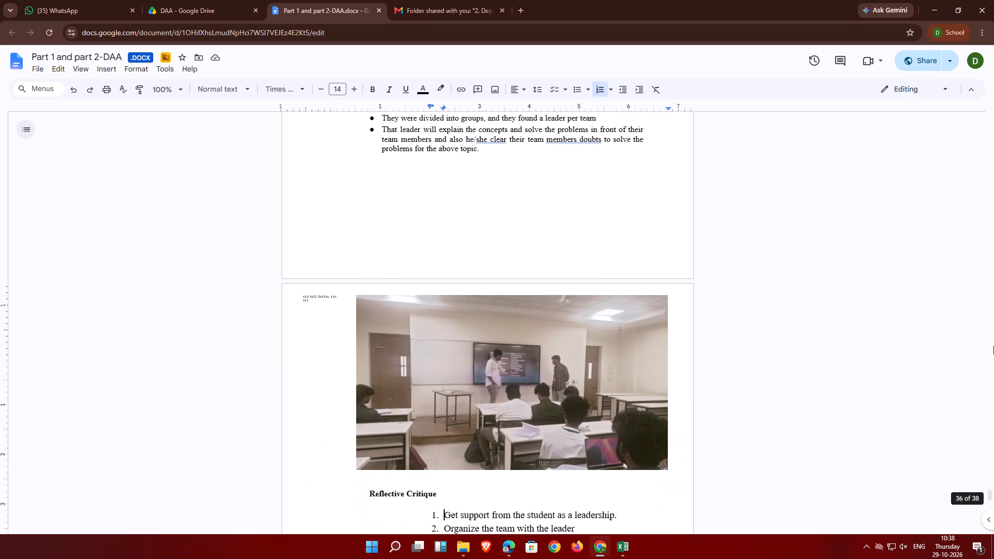
{"action": "key", "text": "Down"}
{"action": "key", "text": "Down"}
{"action": "key", "text": "Down"}
{"action": "key", "text": "Down"}
{"action": "key", "text": "Down"}
{"action": "key", "text": "Down"}
{"action": "key", "text": "Down"}
{"action": "key", "text": "Down"}
{"action": "key", "text": "Down"}
{"action": "key", "text": "Down"}
{"action": "key", "text": "Down"}
{"action": "key", "text": "Down"}
{"action": "key", "text": "Down"}
{"action": "key", "text": "Down"}
{"action": "key", "text": "Down"}
{"action": "key", "text": "Down"}
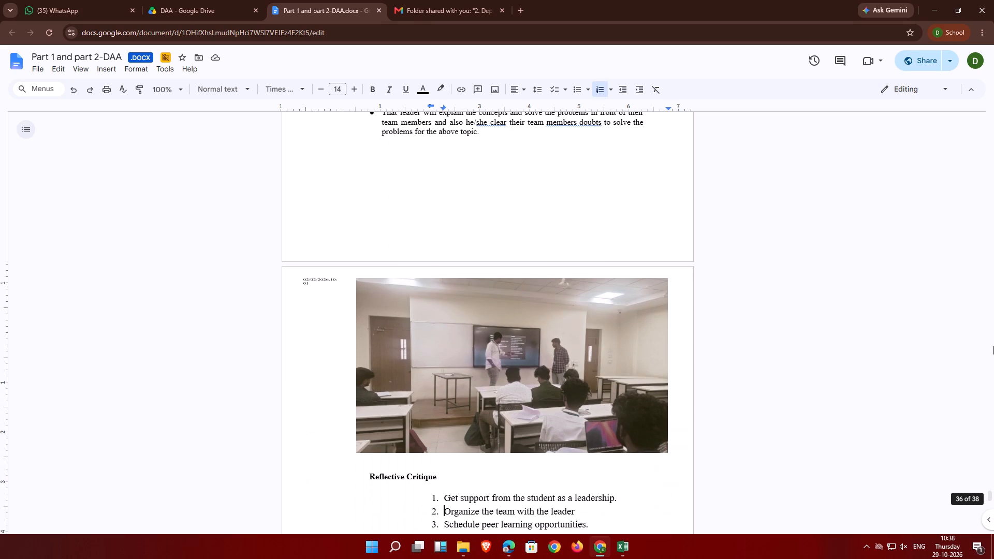
Read the Report on Seminar on Approximation Algorithms, covering its justification and Reflective Critique.
{"action": "key", "text": "Down"}
{"action": "key", "text": "Down"}
{"action": "key", "text": "Down"}
{"action": "key", "text": "Down"}
{"action": "key", "text": "Down"}
{"action": "key", "text": "Down"}
{"action": "key", "text": "Down"}
{"action": "key", "text": "Down"}
{"action": "key", "text": "Down"}
{"action": "key", "text": "Down"}
{"action": "key", "text": "Down"}
{"action": "key", "text": "Down"}
{"action": "key", "text": "Down"}
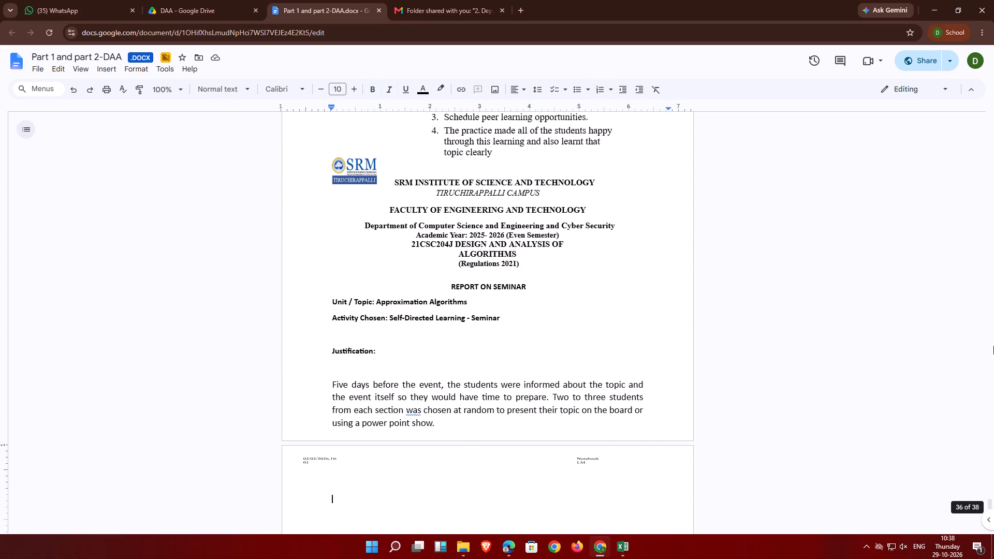
{"action": "key", "text": "Down"}
{"action": "key", "text": "Down"}
{"action": "key", "text": "Down"}
{"action": "key", "text": "Down"}
{"action": "key", "text": "Down"}
{"action": "key", "text": "Down"}
{"action": "key", "text": "Down"}
{"action": "key", "text": "Down"}
{"action": "key", "text": "Down"}
{"action": "key", "text": "Down"}
{"action": "key", "text": "Down"}
{"action": "key", "text": "Down"}
{"action": "key", "text": "Down"}
{"action": "key", "text": "Down"}
{"action": "key", "text": "Down"}
{"action": "key", "text": "Down"}
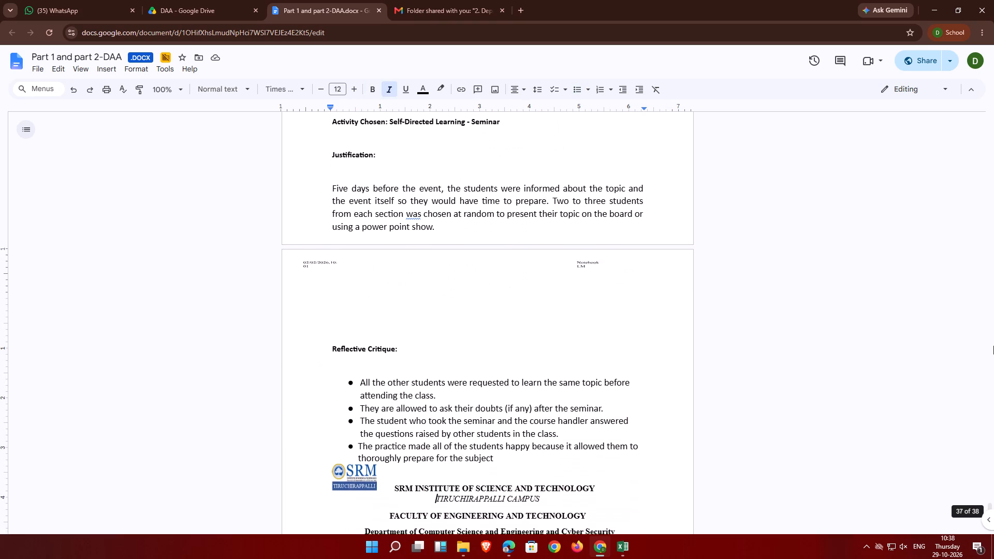
Read the QUIZ & Error Checking report through the closing Project Explanation page, and close the Part 1 and part 2 document.
{"action": "key", "text": "Down"}
{"action": "key", "text": "Down"}
{"action": "key", "text": "Down"}
{"action": "key", "text": "Down"}
{"action": "key", "text": "Down"}
{"action": "key", "text": "Down"}
{"action": "key", "text": "Down"}
{"action": "key", "text": "Down"}
{"action": "key", "text": "Down"}
{"action": "key", "text": "Down"}
{"action": "key", "text": "Down"}
{"action": "key", "text": "Down"}
{"action": "key", "text": "Down"}
{"action": "key", "text": "Down"}
{"action": "key", "text": "Down"}
{"action": "key", "text": "Down"}
{"action": "key", "text": "Down"}
{"action": "key", "text": "Down"}
{"action": "key", "text": "Down"}
{"action": "key", "text": "Down"}
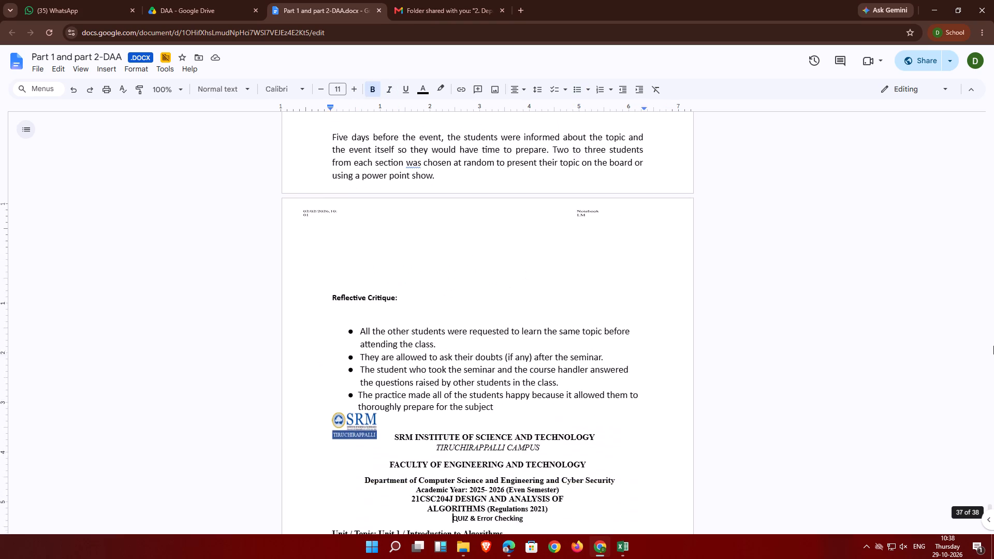
{"action": "key", "text": "Down"}
{"action": "key", "text": "Down"}
{"action": "key", "text": "Down"}
{"action": "key", "text": "Down"}
{"action": "key", "text": "Down"}
{"action": "key", "text": "Down"}
{"action": "key", "text": "Down"}
{"action": "key", "text": "Down"}
{"action": "key", "text": "Down"}
{"action": "key", "text": "Down"}
{"action": "key", "text": "Down"}
{"action": "key", "text": "Down"}
{"action": "key", "text": "Down"}
{"action": "key", "text": "Down"}
{"action": "key", "text": "Down"}
{"action": "key", "text": "Down"}
{"action": "key", "text": "Down"}
{"action": "key", "text": "Down"}
{"action": "key", "text": "Down"}
{"action": "key", "text": "Down"}
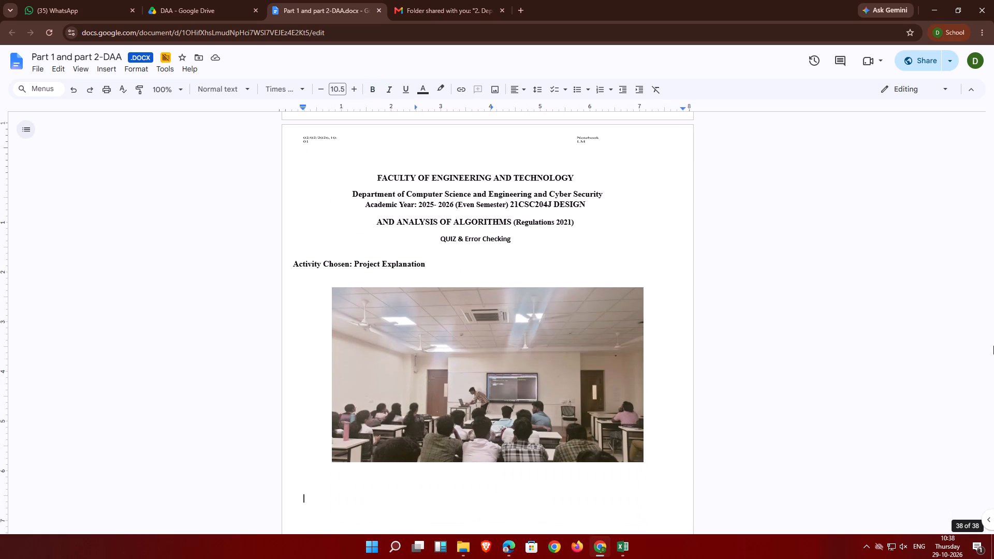
{"action": "key", "text": "Down"}
{"action": "key", "text": "Down"}
{"action": "key", "text": "Down"}
{"action": "key", "text": "Down"}
{"action": "key", "text": "Down"}
{"action": "key", "text": "Down"}
{"action": "key", "text": "Down"}
{"action": "key", "text": "Down"}
{"action": "key", "text": "Down"}
{"action": "key", "text": "Down"}
{"action": "key", "text": "Down"}
{"action": "key", "text": "Down"}
{"action": "key", "text": "Down"}
{"action": "key", "text": "Down"}
{"action": "key", "text": "Down"}
{"action": "key", "text": "Down"}
{"action": "key", "text": "Down"}
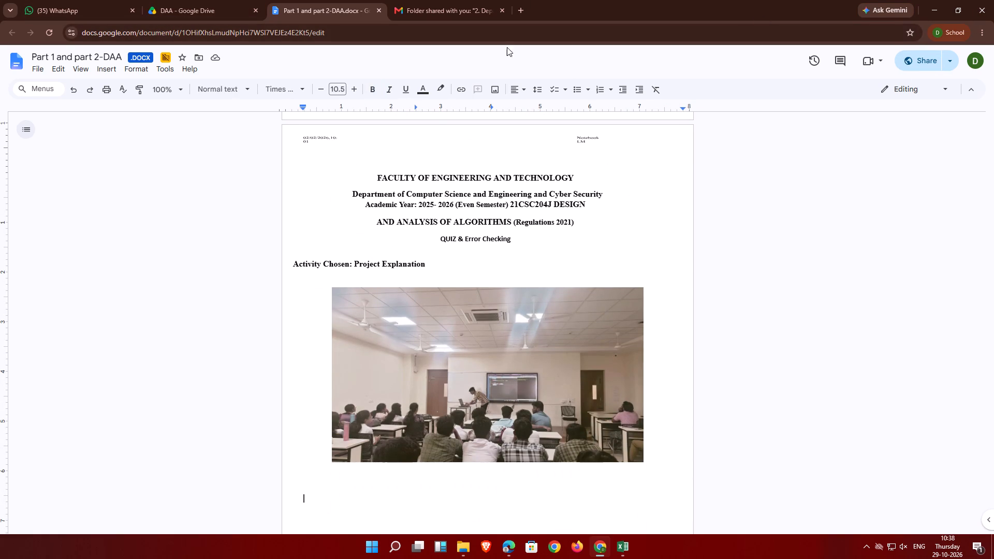
{"action": "left_click", "coordinate": [187, 9]}
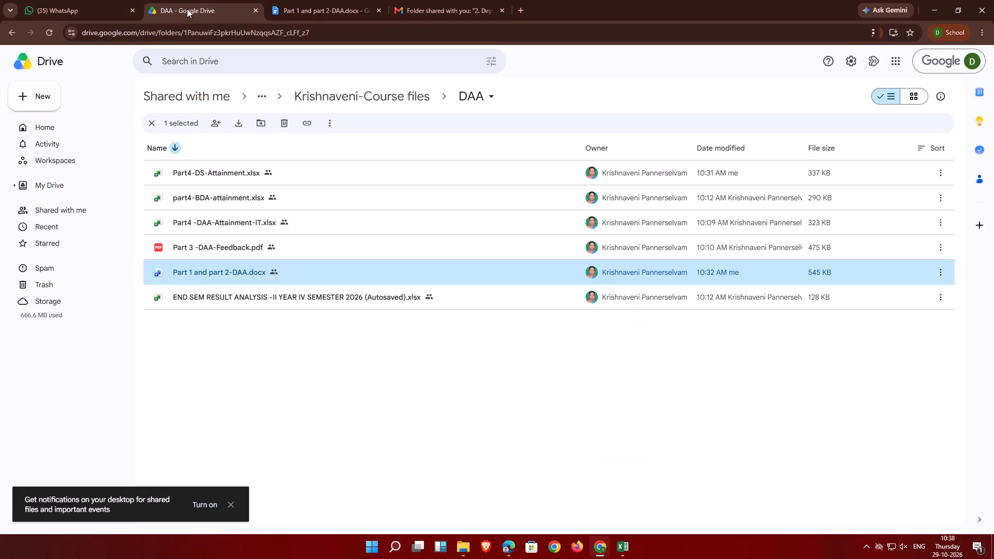
{"action": "left_click", "coordinate": [377, 9]}
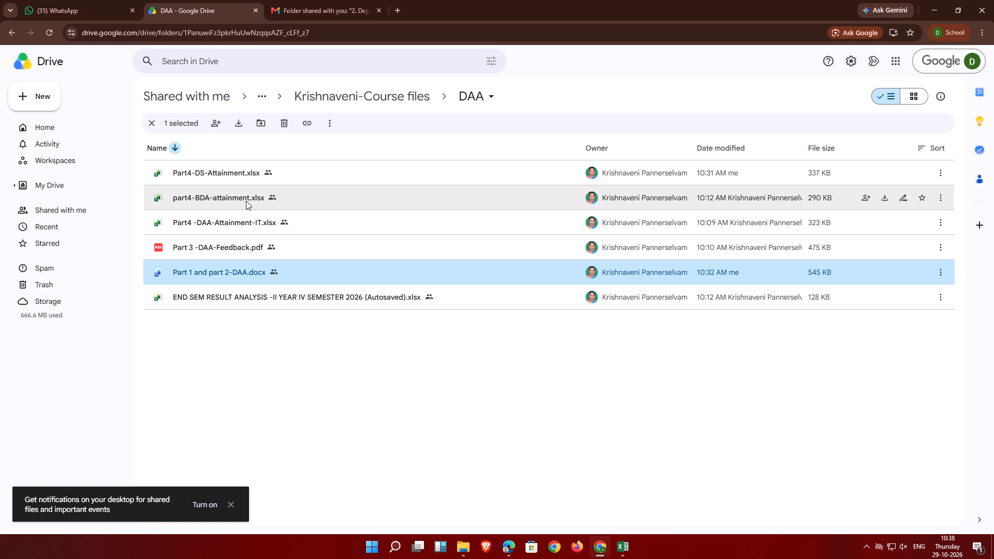
Open Part4-DS-Attainment.xlsx from the DAA folder and look over its CO-PO and Guidelines sheets.
{"action": "double_click", "coordinate": [221, 173]}
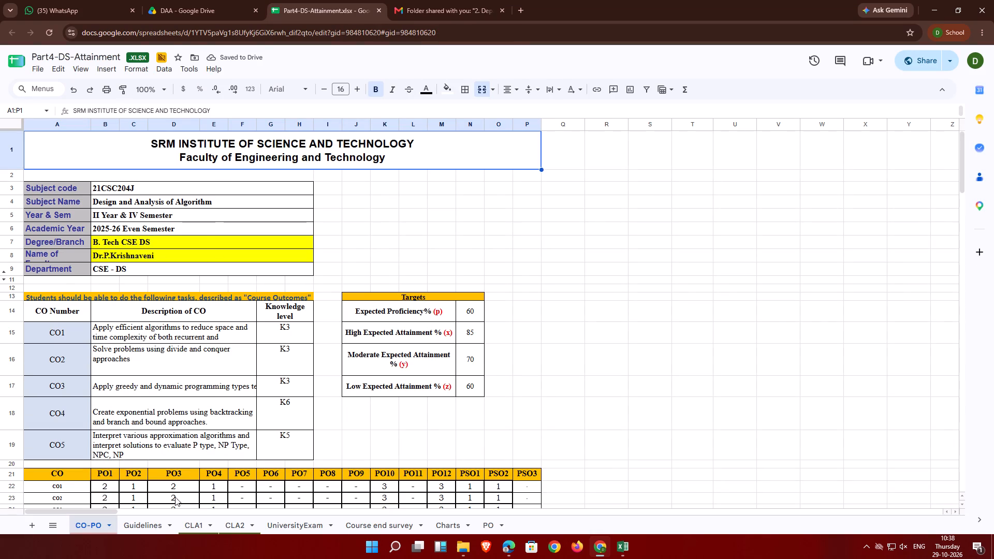
{"action": "left_click", "coordinate": [148, 526]}
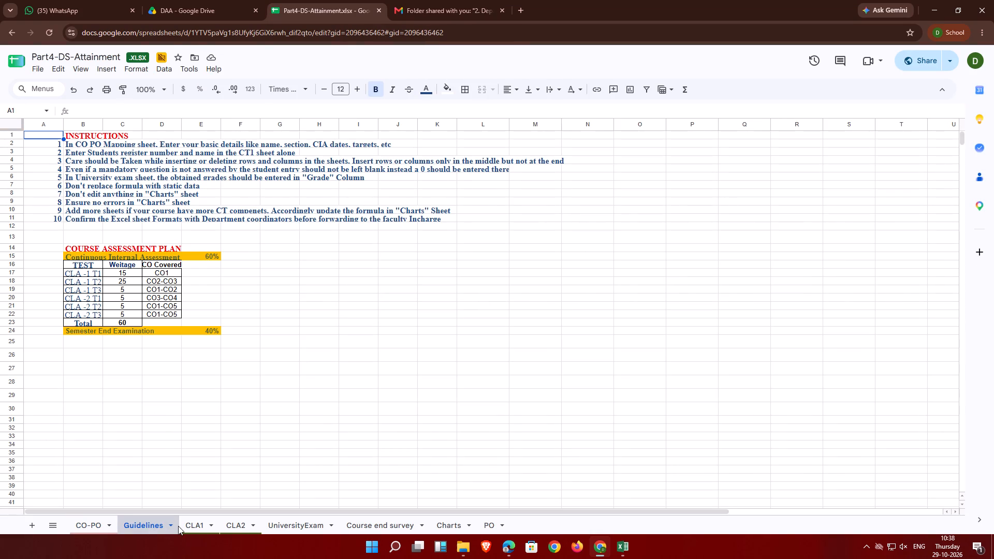
Review the CLA1 sheet from its heading and student marks through to the CO attainment rows.
{"action": "left_click", "coordinate": [178, 526]}
{"action": "left_click", "coordinate": [199, 529]}
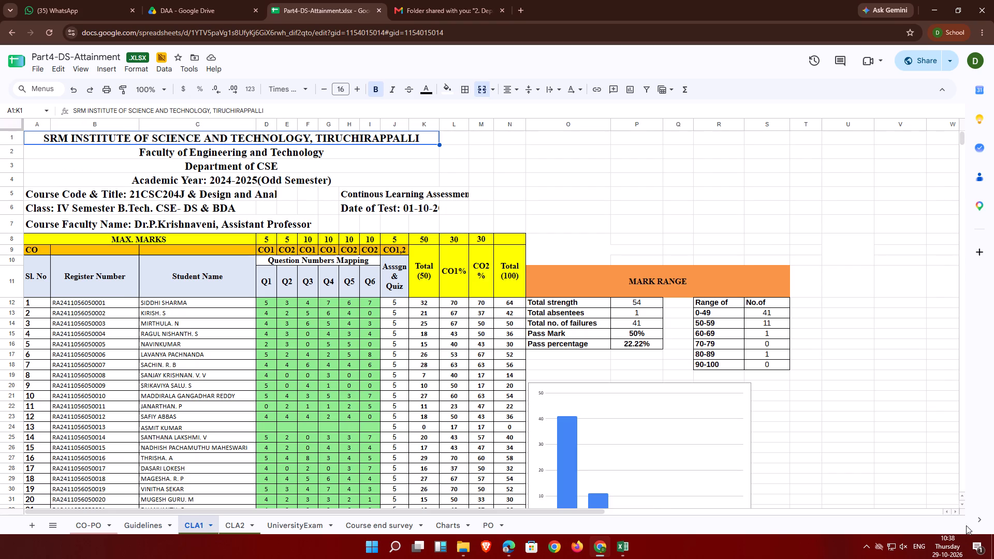
{"action": "left_click", "coordinate": [961, 504]}
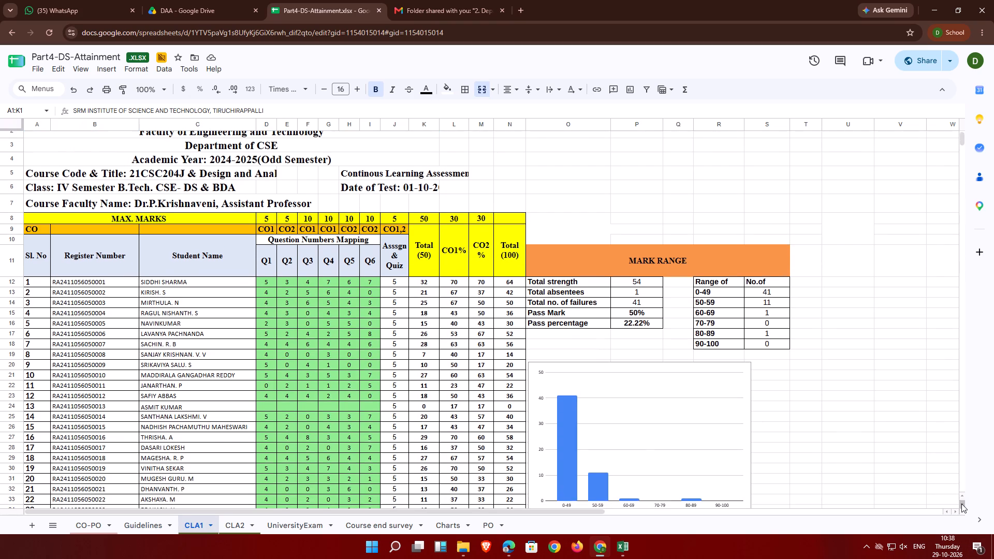
{"action": "triple_click", "coordinate": [961, 504]}
{"action": "left_click", "coordinate": [961, 504]}
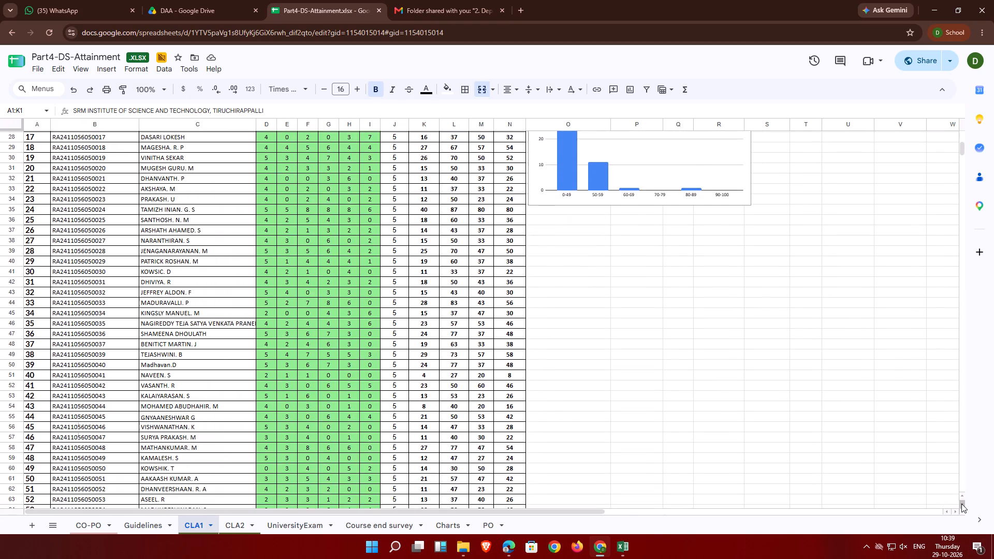
{"action": "left_click", "coordinate": [961, 504]}
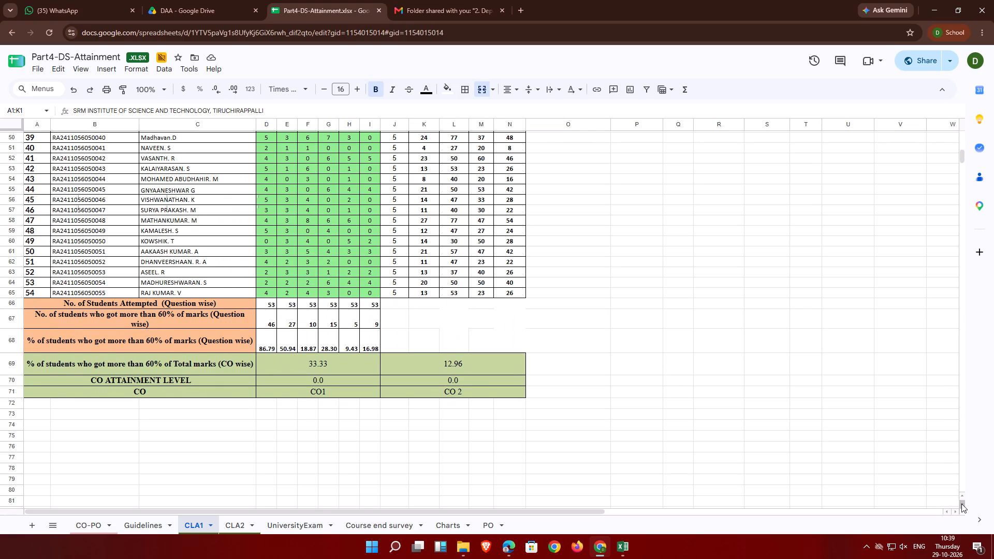
{"action": "left_click", "coordinate": [961, 504]}
Review the CLA2 and UniversityExam sheets, each through to its attainment summary.
{"action": "left_click", "coordinate": [240, 527]}
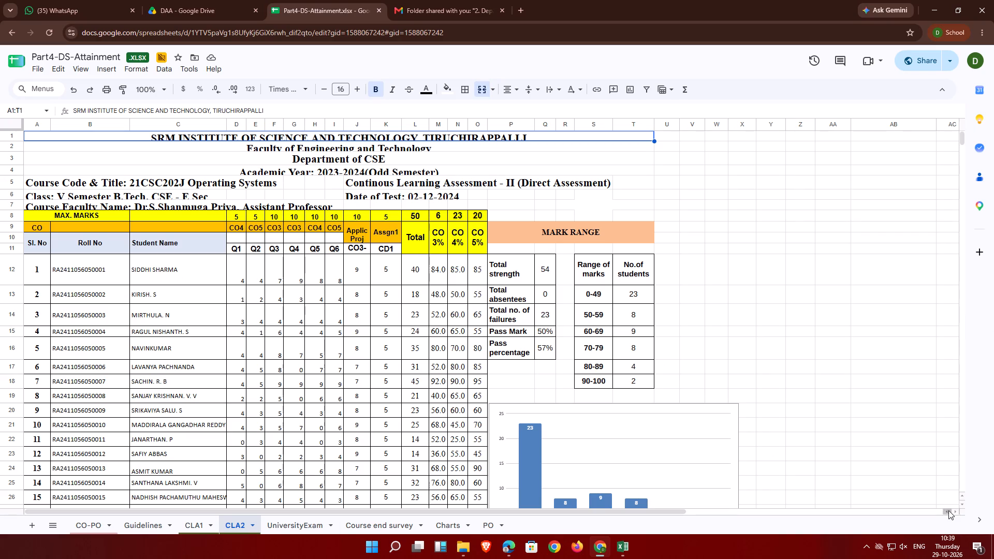
{"action": "left_click", "coordinate": [963, 505]}
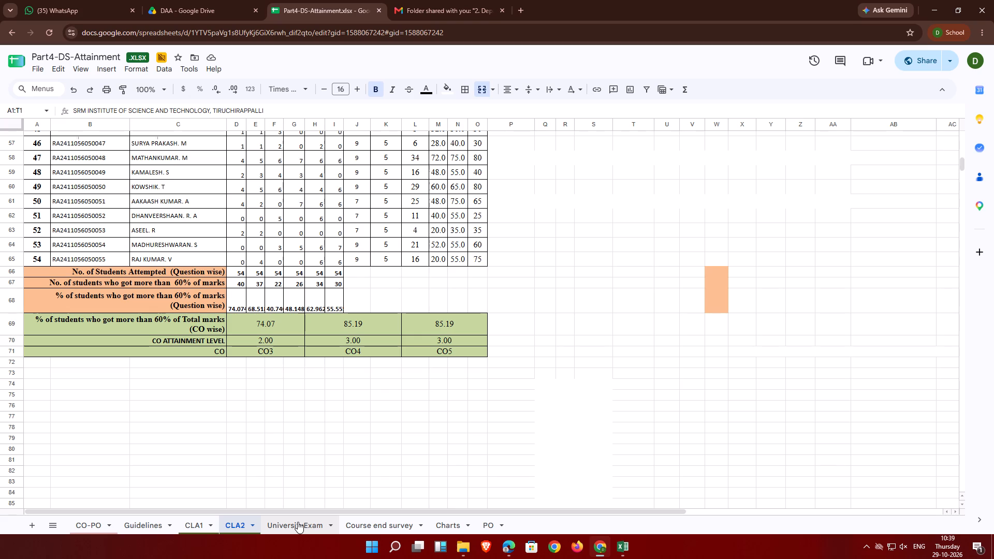
{"action": "left_click", "coordinate": [298, 522]}
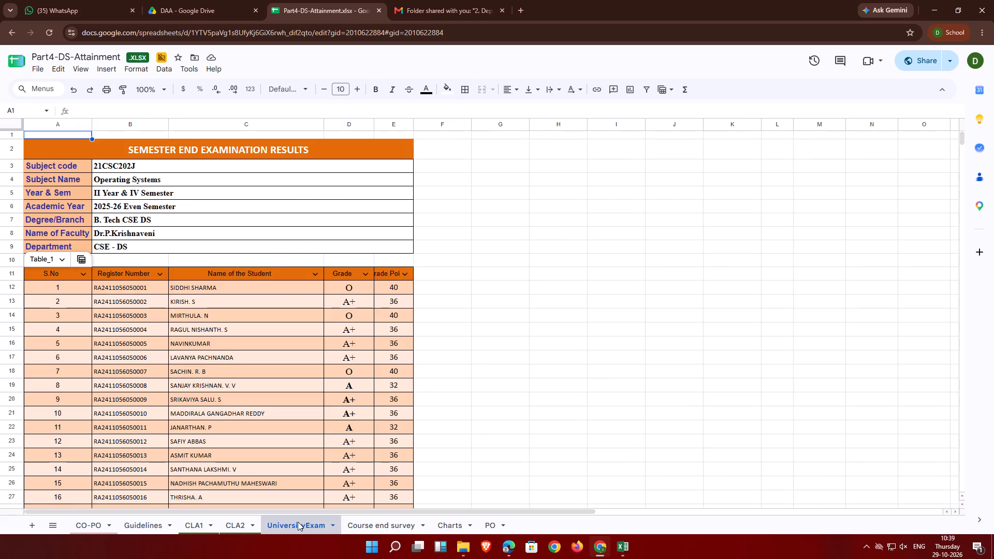
{"action": "left_click", "coordinate": [962, 504]}
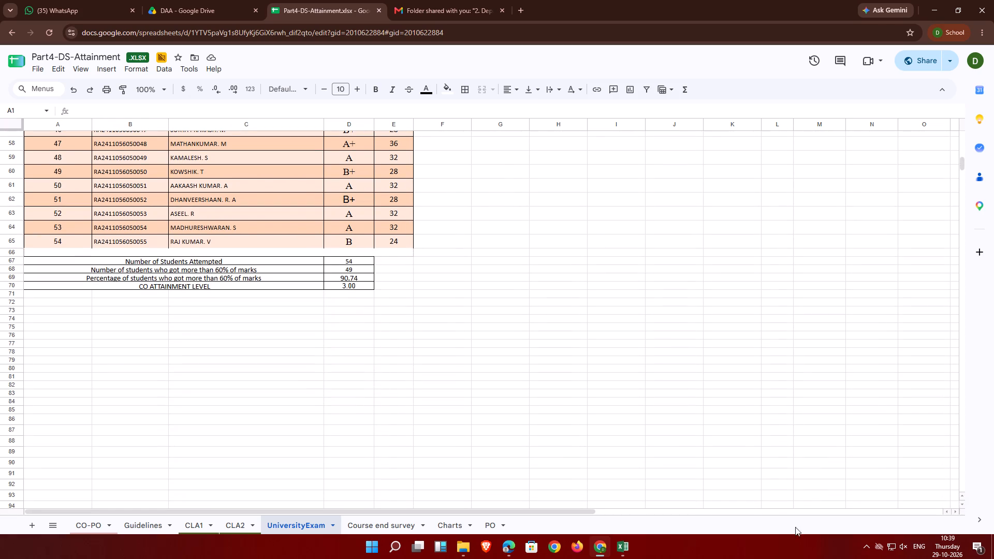
Examine the Course end survey sheet, comparing the student responses with the CO summary rows beneath them.
{"action": "left_click", "coordinate": [396, 528]}
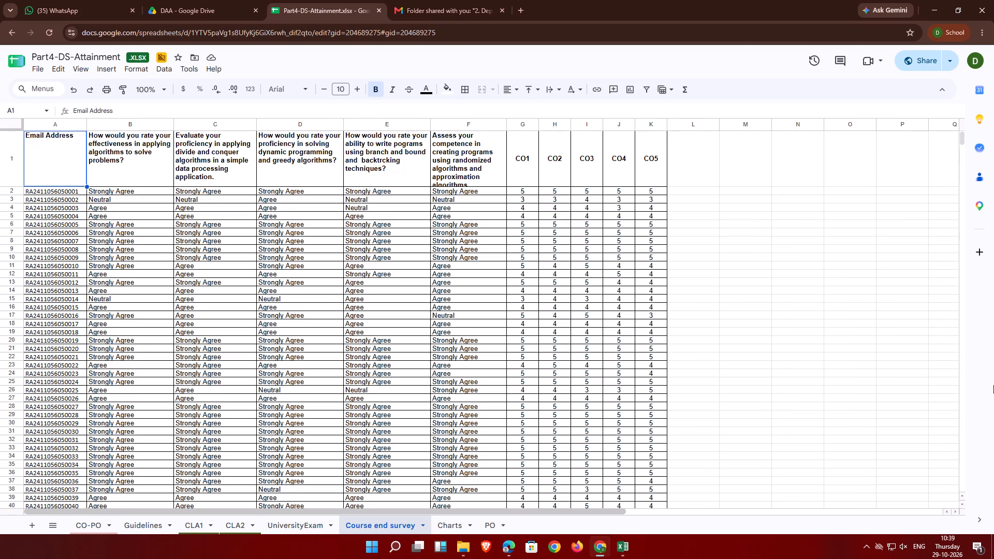
{"action": "left_click", "coordinate": [961, 505]}
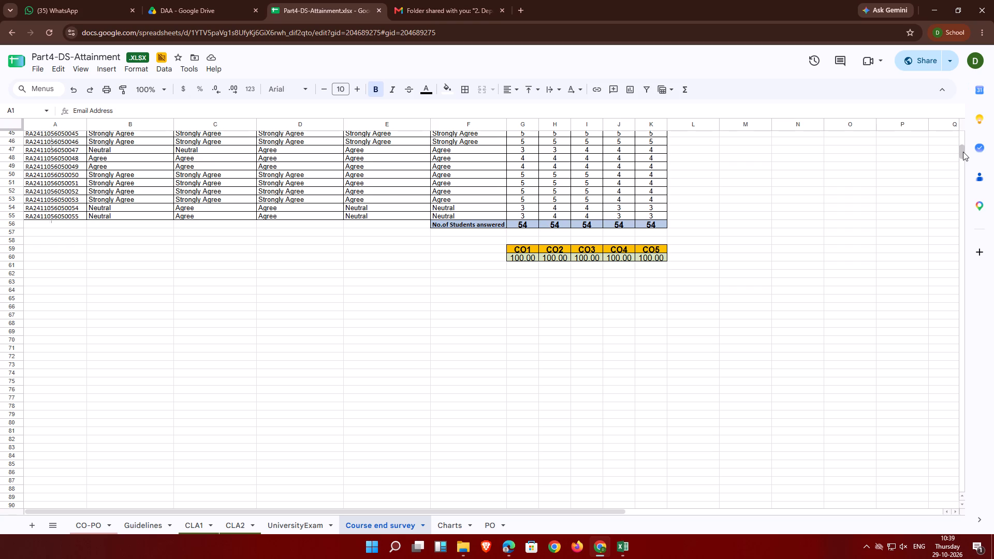
{"action": "left_click_drag", "start_coordinate": [963, 152], "coordinate": [969, 135]}
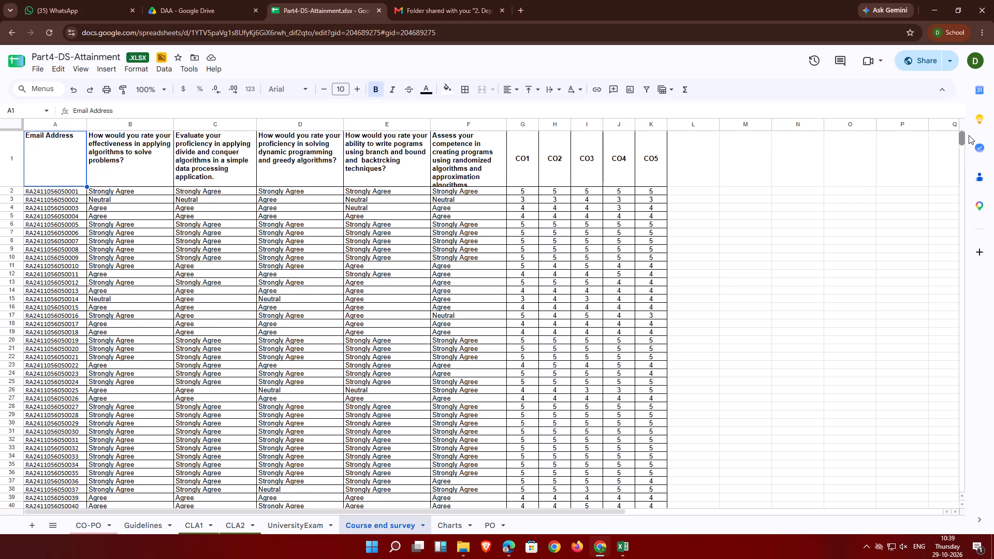
{"action": "left_click_drag", "start_coordinate": [969, 135], "coordinate": [970, 153]}
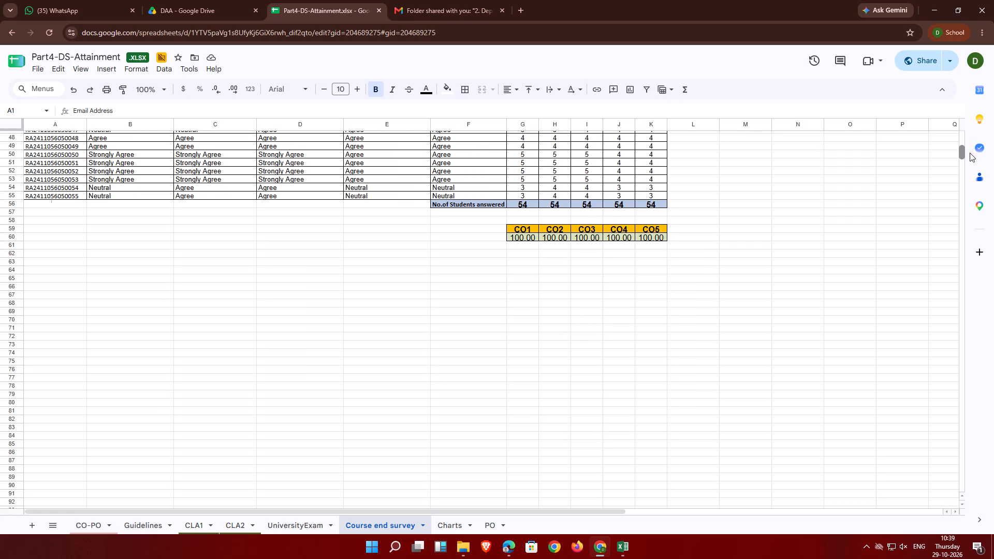
{"action": "left_click_drag", "start_coordinate": [970, 153], "coordinate": [978, 141]}
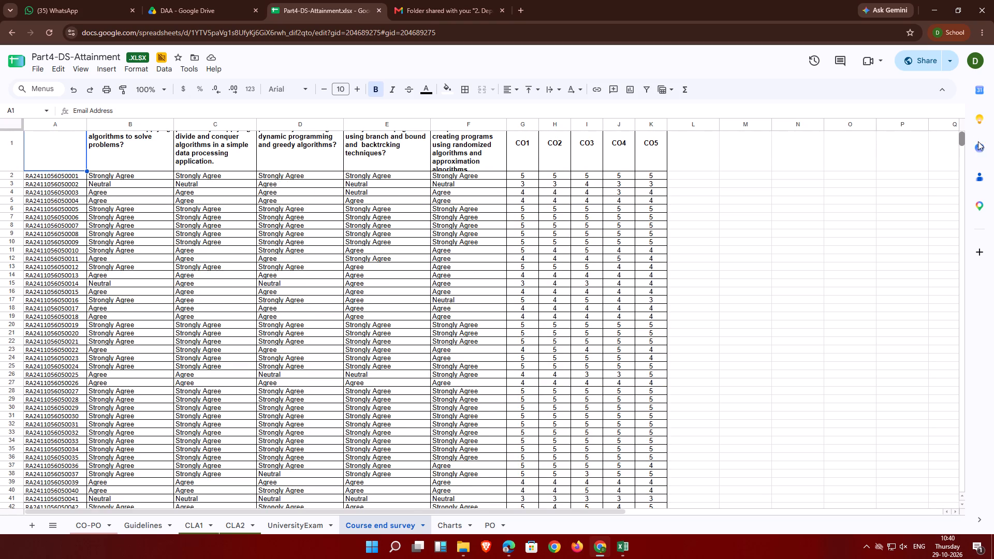
{"action": "left_click_drag", "start_coordinate": [978, 141], "coordinate": [978, 143]}
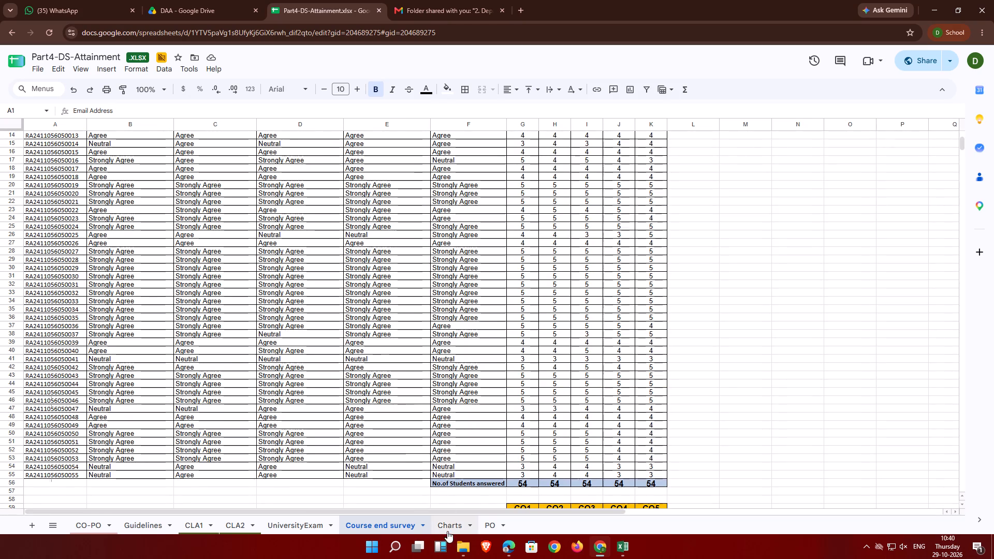
Examine the Charts sheet through the PO & PSO Direct Attainment table, and close the DS attainment workbook.
{"action": "left_click", "coordinate": [447, 531]}
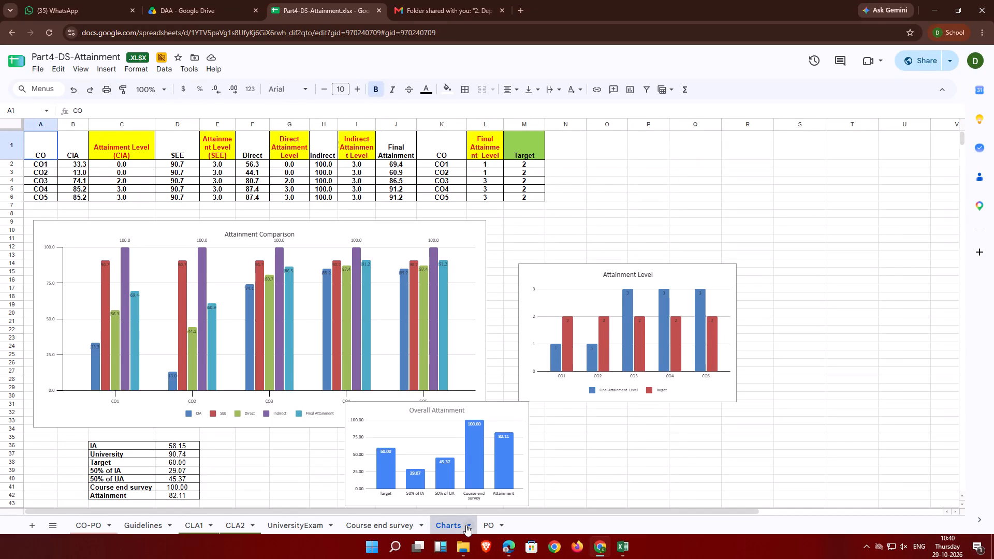
{"action": "triple_click", "coordinate": [960, 508]}
{"action": "triple_click", "coordinate": [960, 508]}
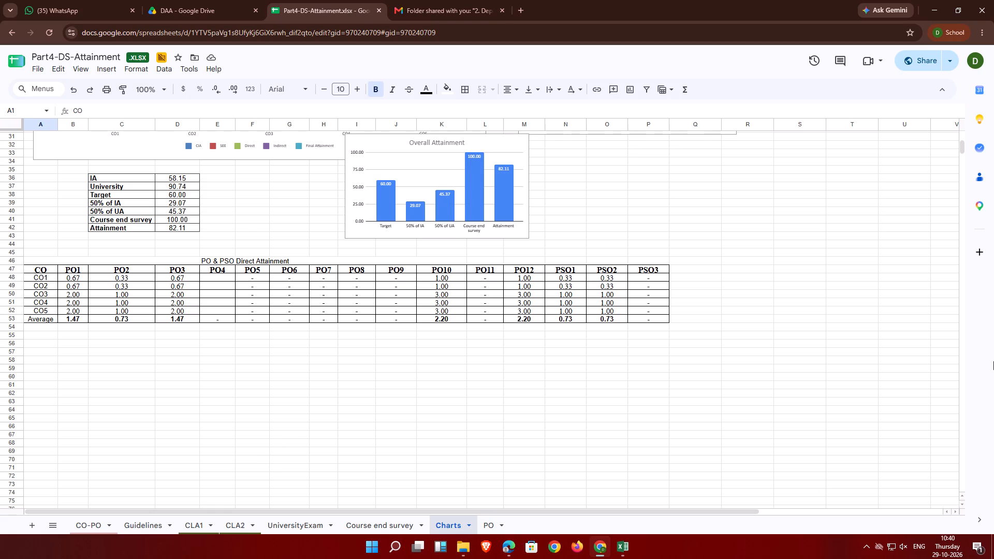
{"action": "left_click", "coordinate": [378, 11]}
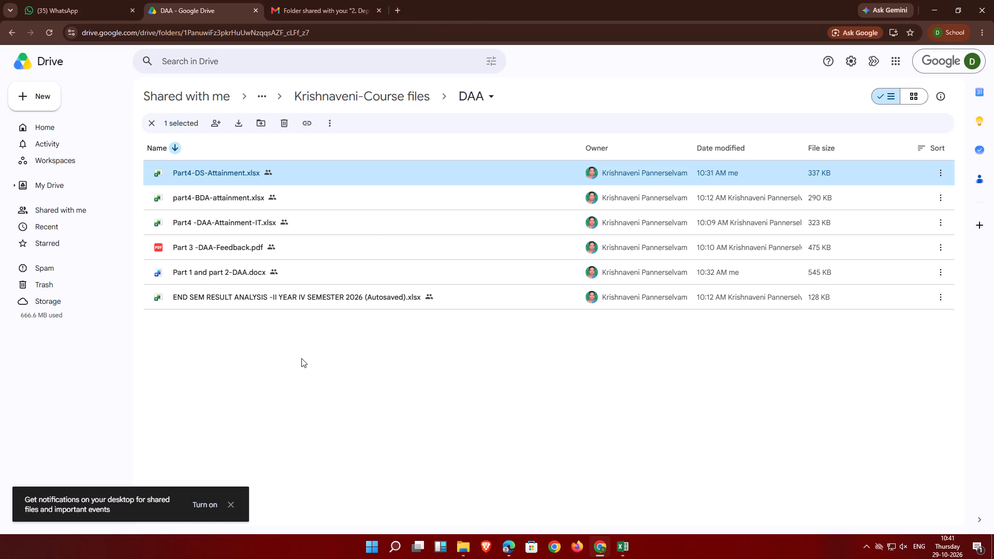
Switch to File Explorer and open the course file-DAA folder inside 2025-2026 on the HP USB20FD (D:) drive.
{"action": "left_click", "coordinate": [464, 550]}
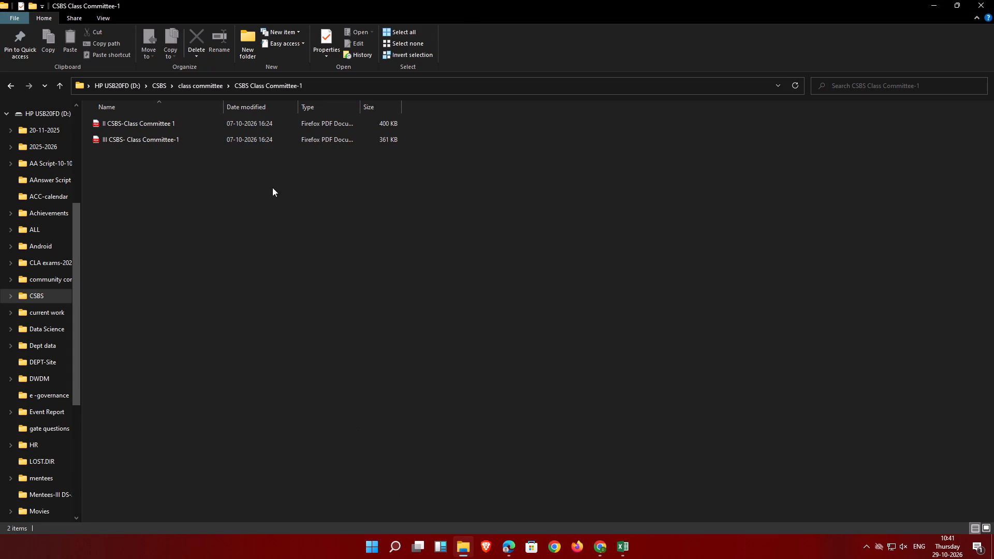
{"action": "left_click", "coordinate": [159, 83]}
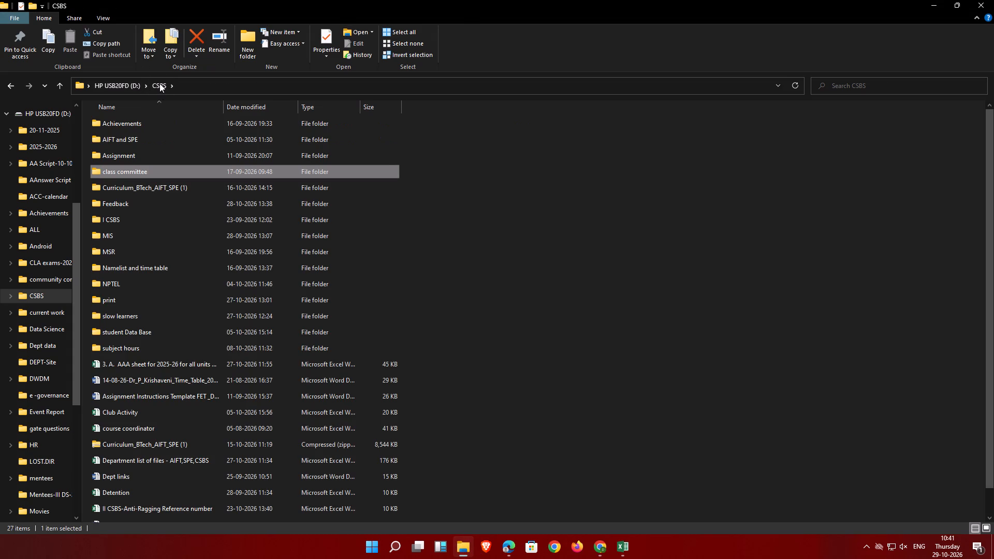
{"action": "left_click", "coordinate": [131, 81]}
{"action": "double_click", "coordinate": [123, 140]}
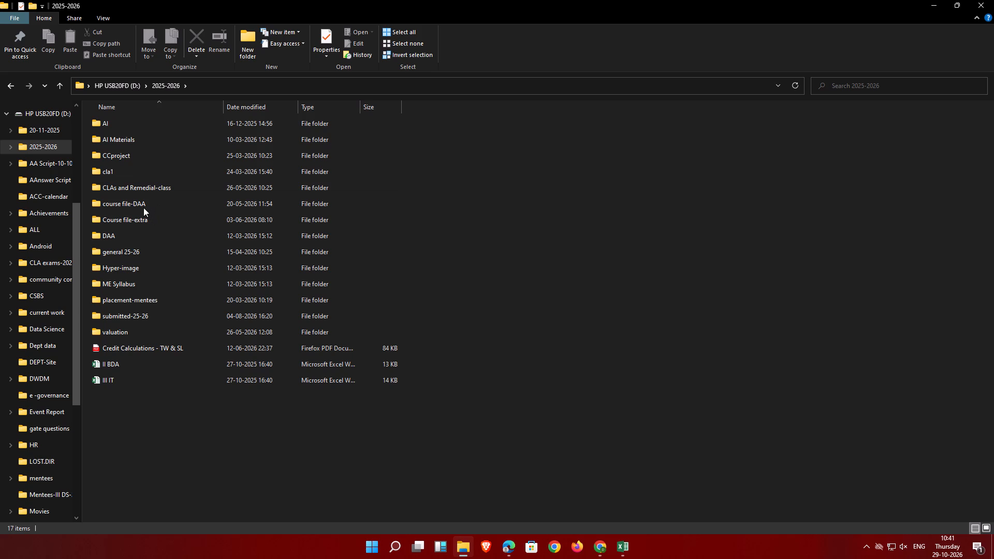
{"action": "double_click", "coordinate": [143, 207]}
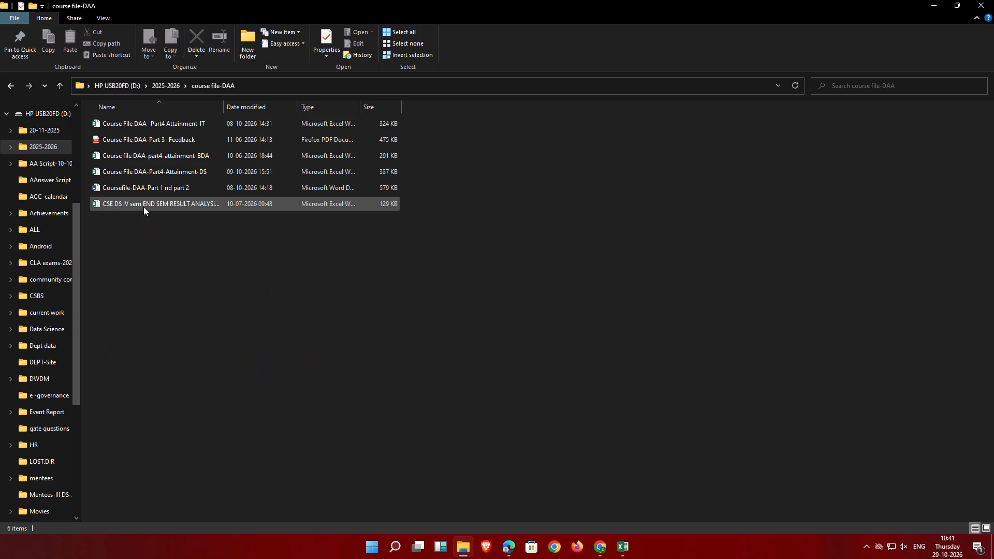
{"action": "left_click", "coordinate": [143, 270]}
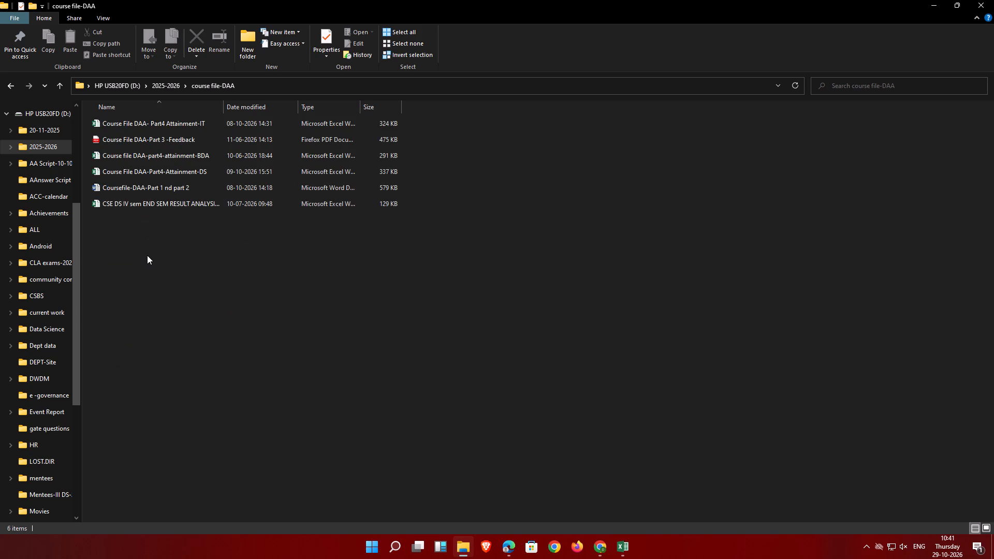
Open Coursefile-DAA-Part 1 nd part 2 in Word, view its opening pages in Read Mode, and close it.
{"action": "double_click", "coordinate": [163, 184]}
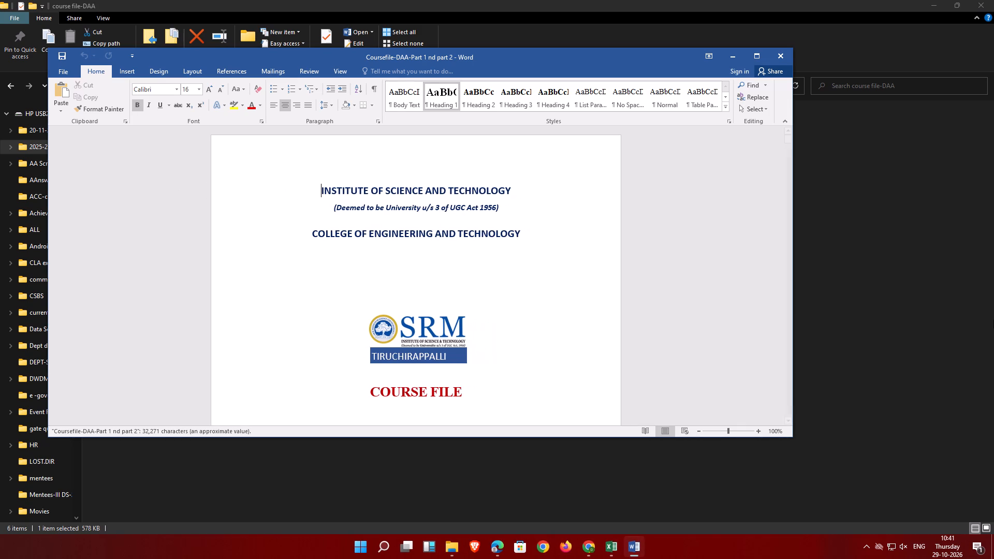
{"action": "left_click", "coordinate": [754, 56]}
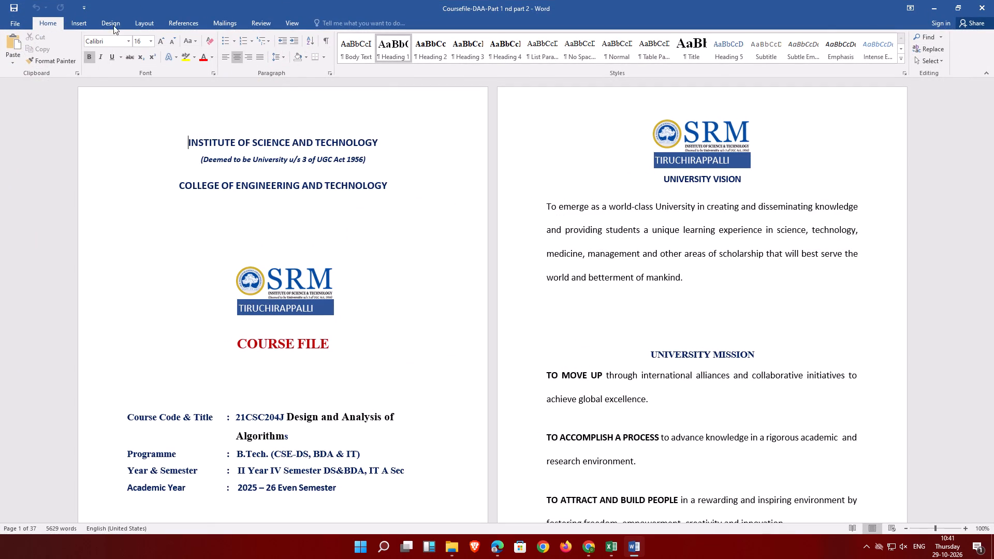
{"action": "left_click", "coordinate": [295, 19]}
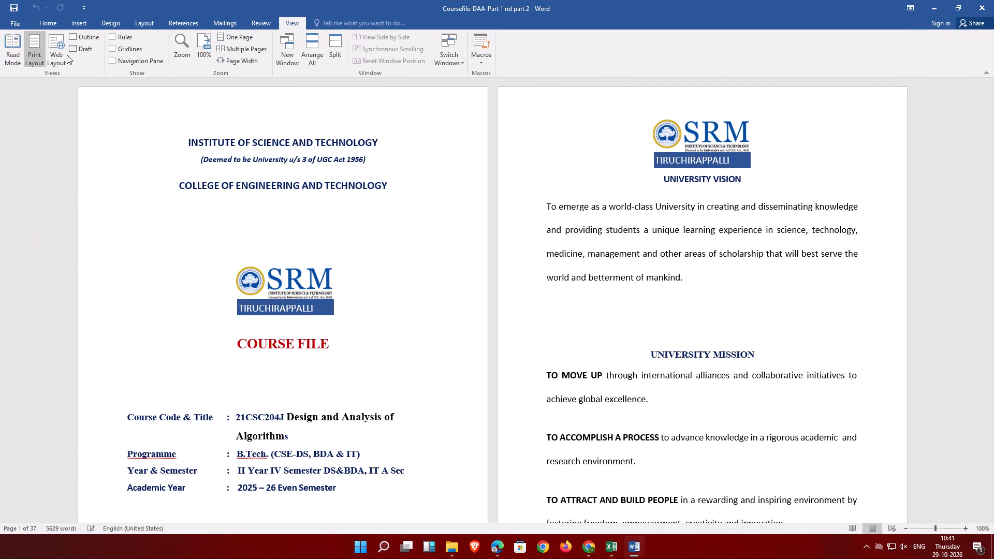
{"action": "left_click", "coordinate": [32, 42]}
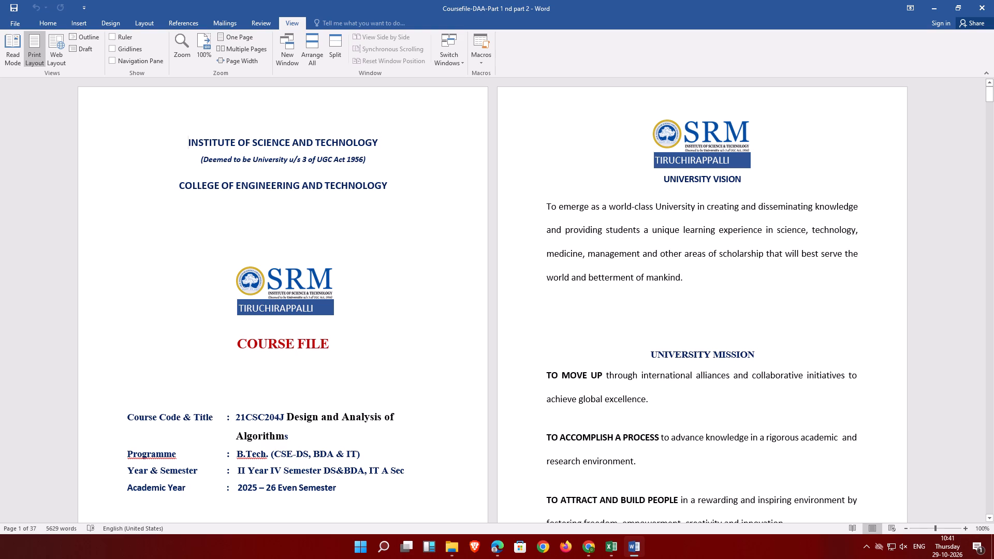
{"action": "left_click", "coordinate": [13, 43]}
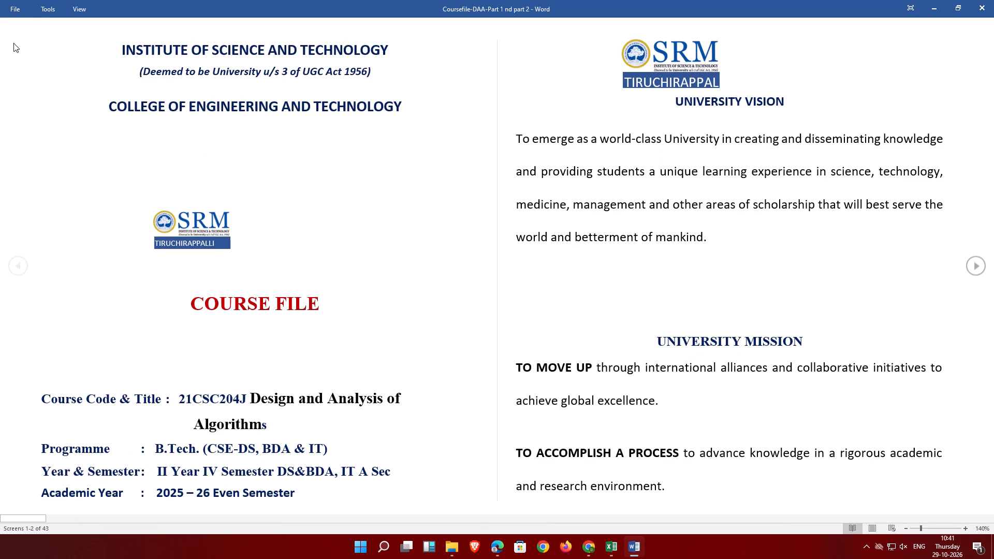
{"action": "left_click", "coordinate": [987, 7]}
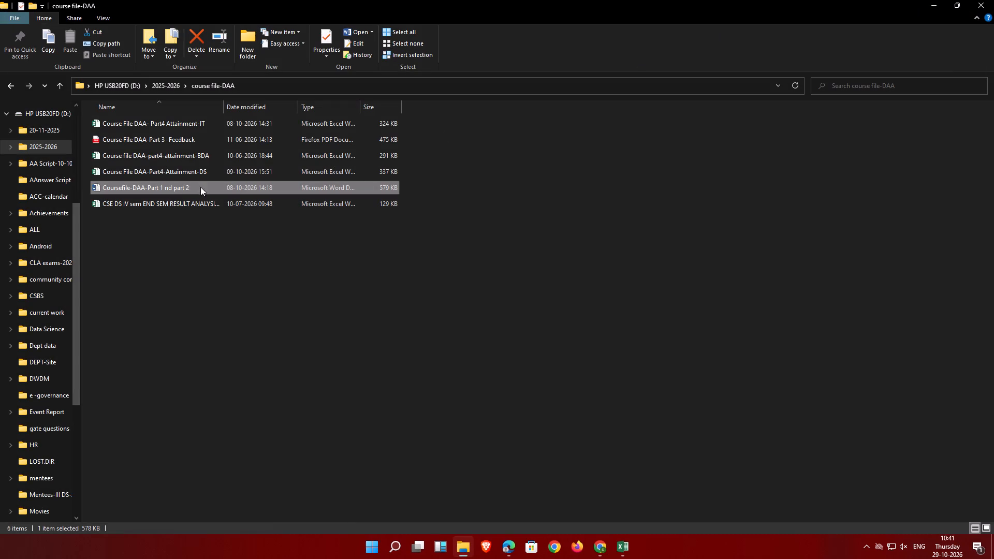
Reopen Coursefile-DAA-Part 1 nd part 2, try a narrower column width in Read Mode, set Paper Layout, and close the document.
{"action": "double_click", "coordinate": [185, 187]}
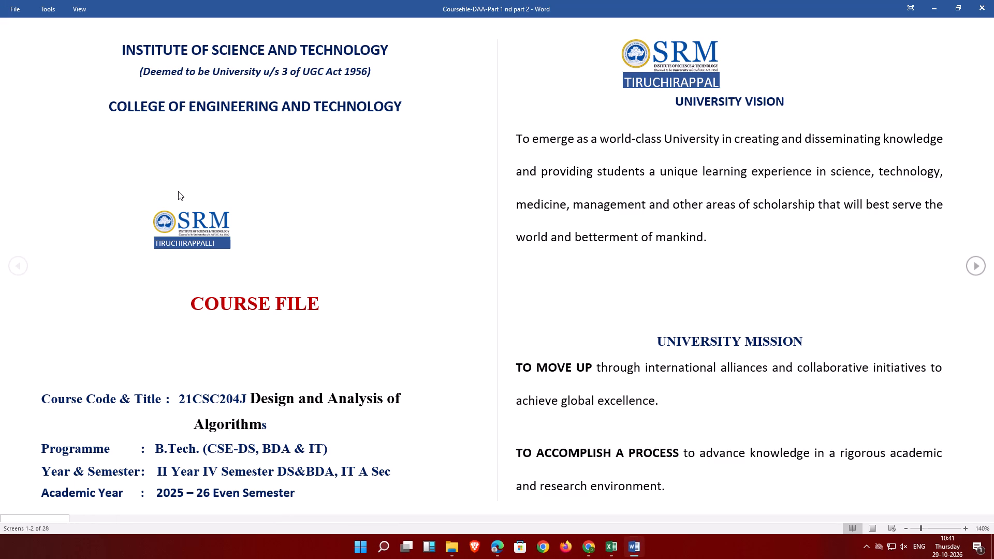
{"action": "left_click", "coordinate": [8, 9]}
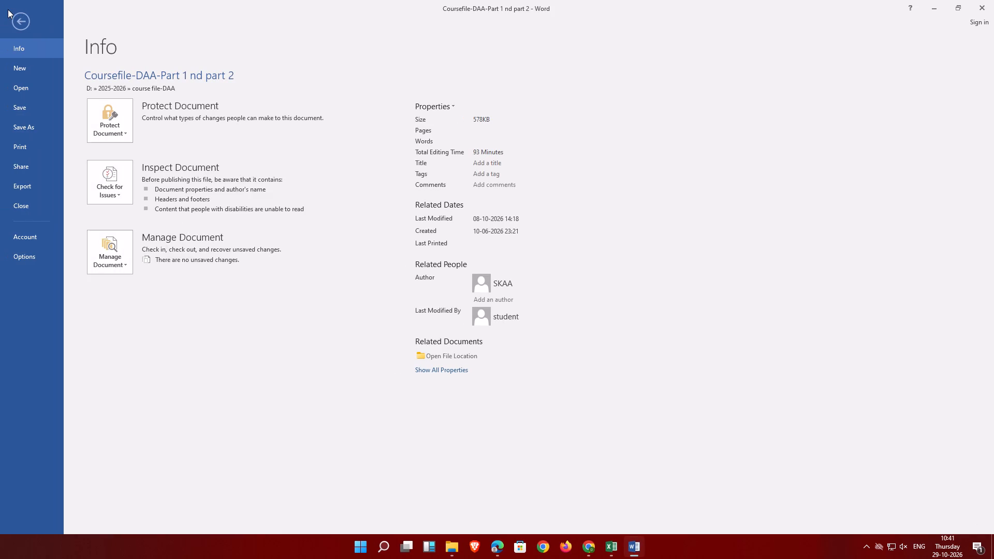
{"action": "left_click", "coordinate": [24, 20]}
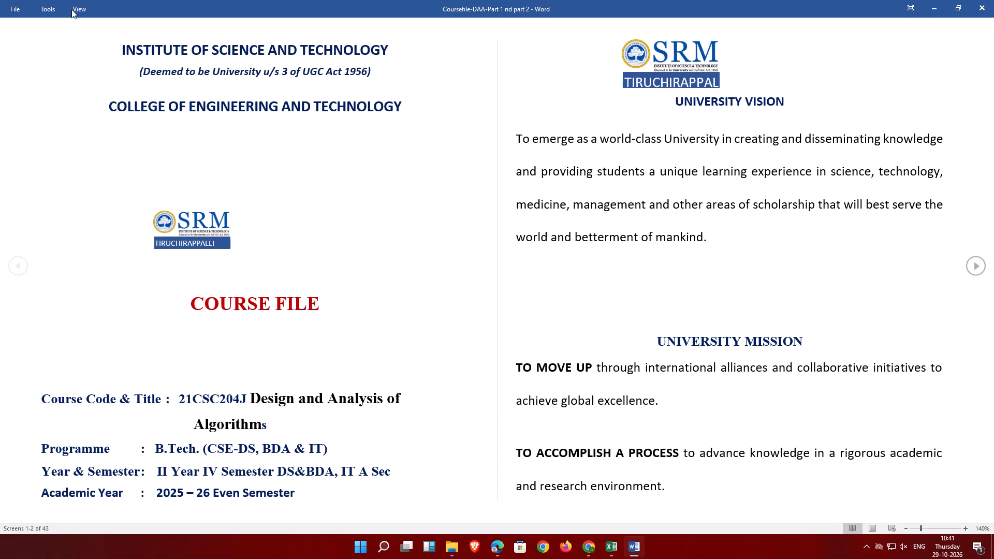
{"action": "left_click", "coordinate": [74, 8]}
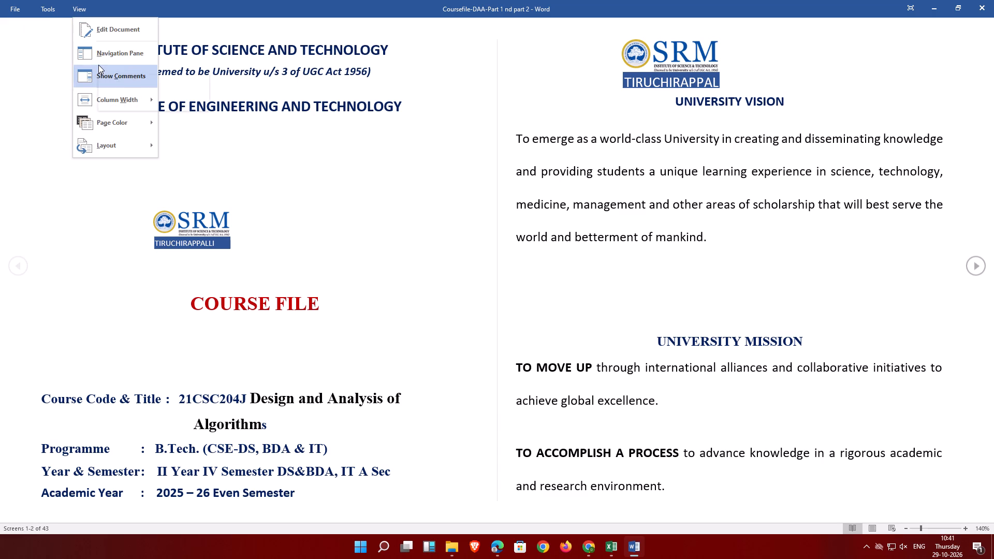
{"action": "left_click", "coordinate": [178, 100]}
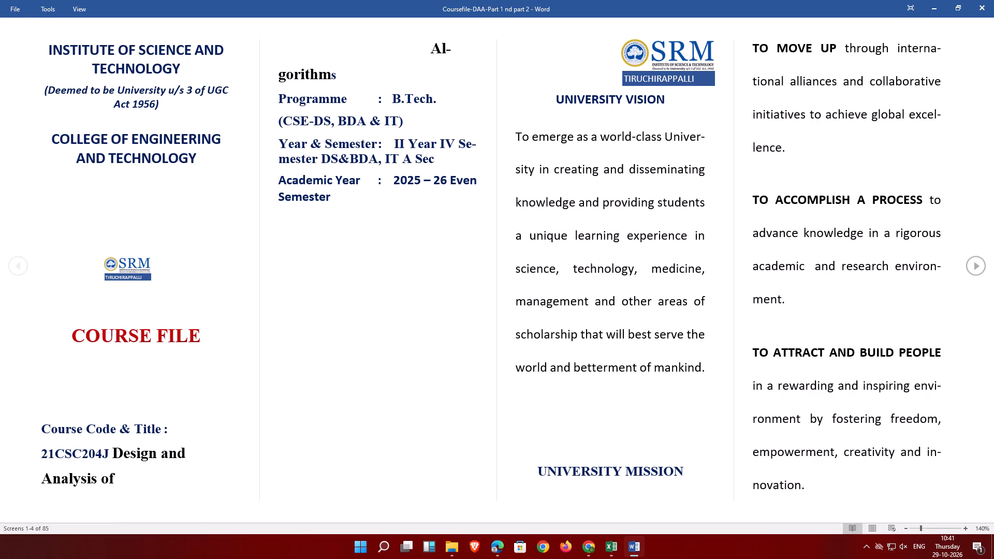
{"action": "left_click", "coordinate": [79, 4]}
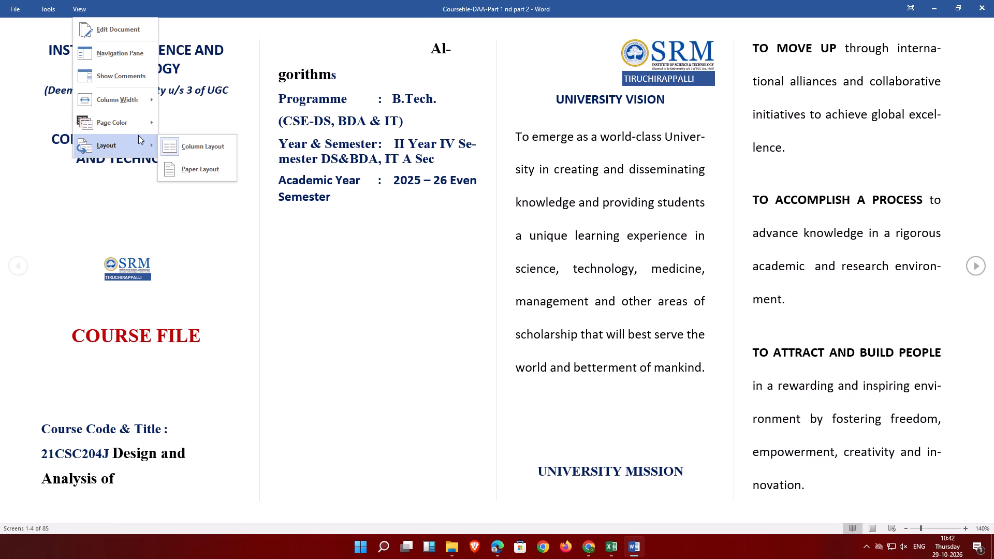
{"action": "left_click", "coordinate": [188, 175]}
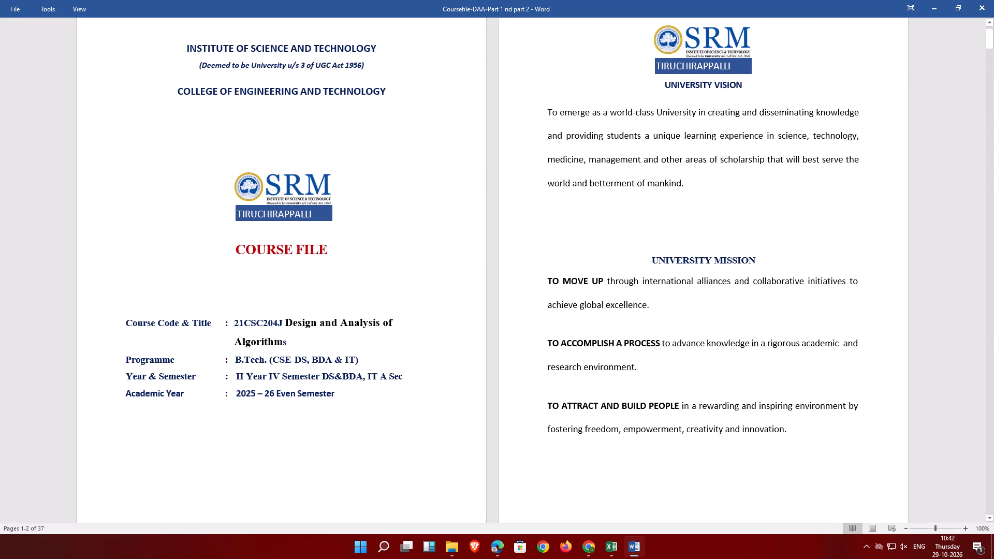
{"action": "left_click", "coordinate": [85, 9]}
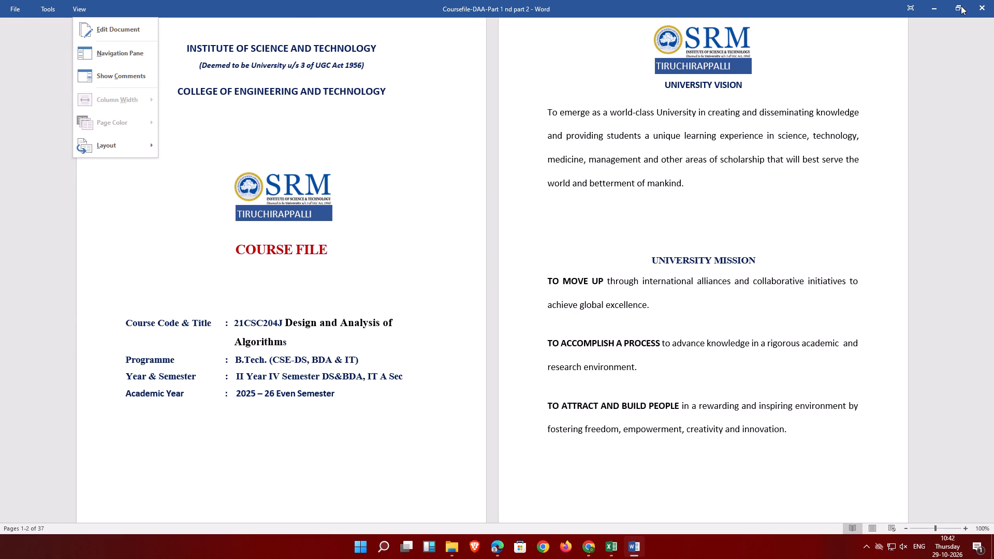
{"action": "left_click", "coordinate": [981, 7]}
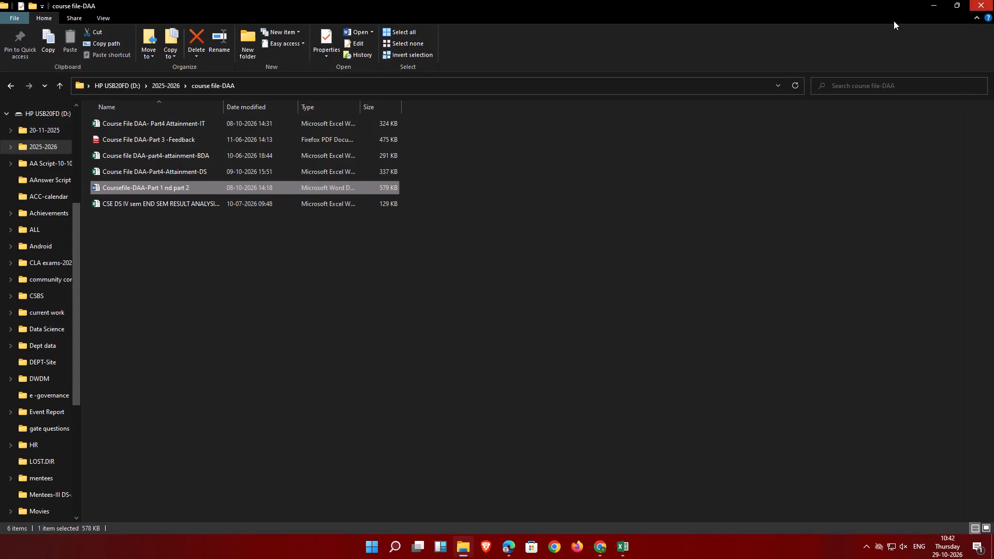
Open Course File DAA-Part4-Attainment-DS to view its CO-PO sheet, and close it along with the 2026-27 Students Achievements workbook.
{"action": "double_click", "coordinate": [138, 171]}
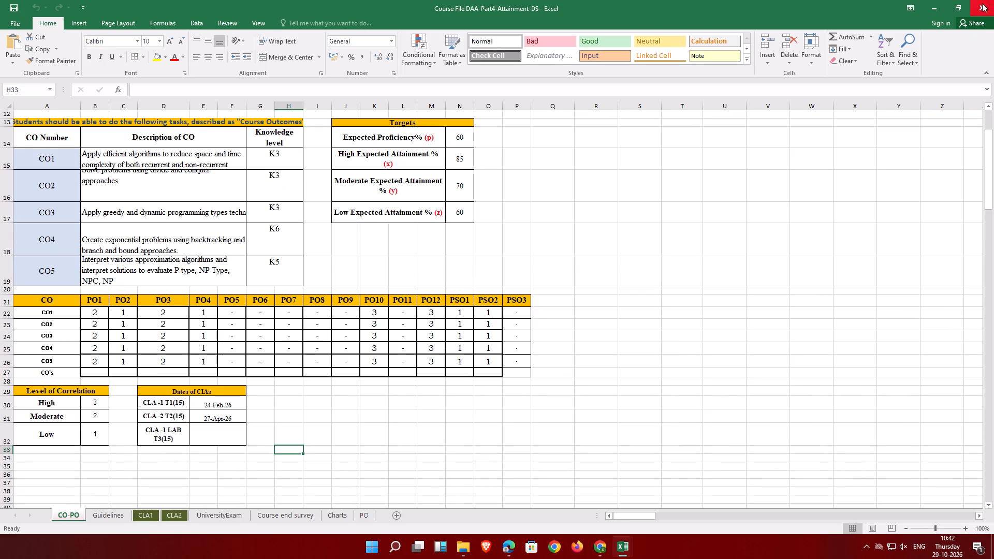
{"action": "left_click", "coordinate": [987, 9]}
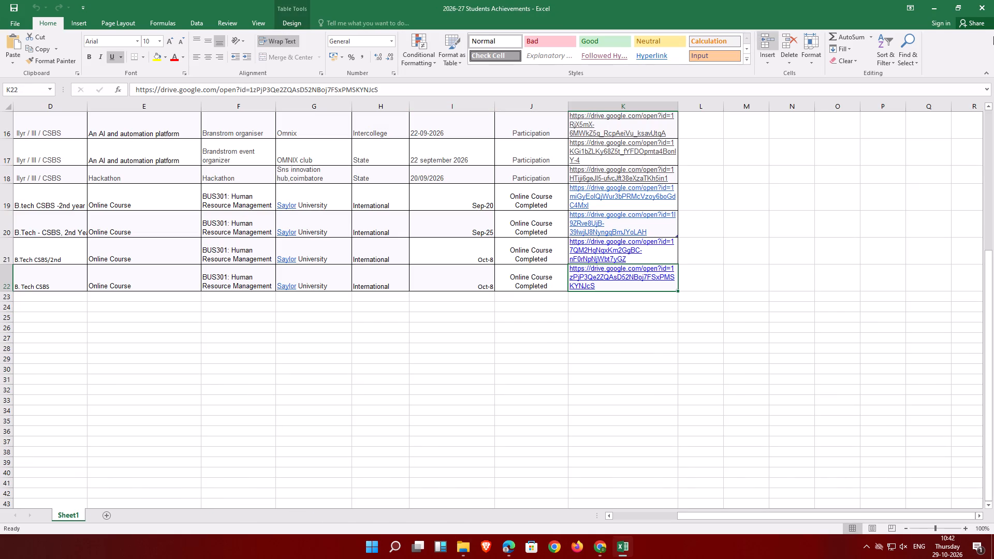
{"action": "left_click", "coordinate": [978, 9]}
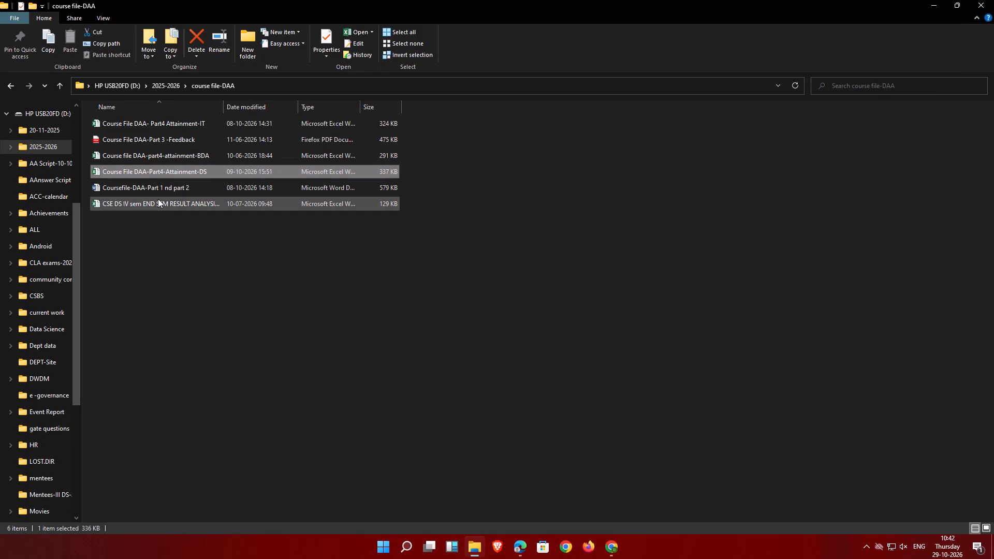
Open Coursefile-DAA-Part 1 nd part 2 again and switch it from Read Mode to document editing.
{"action": "double_click", "coordinate": [164, 188]}
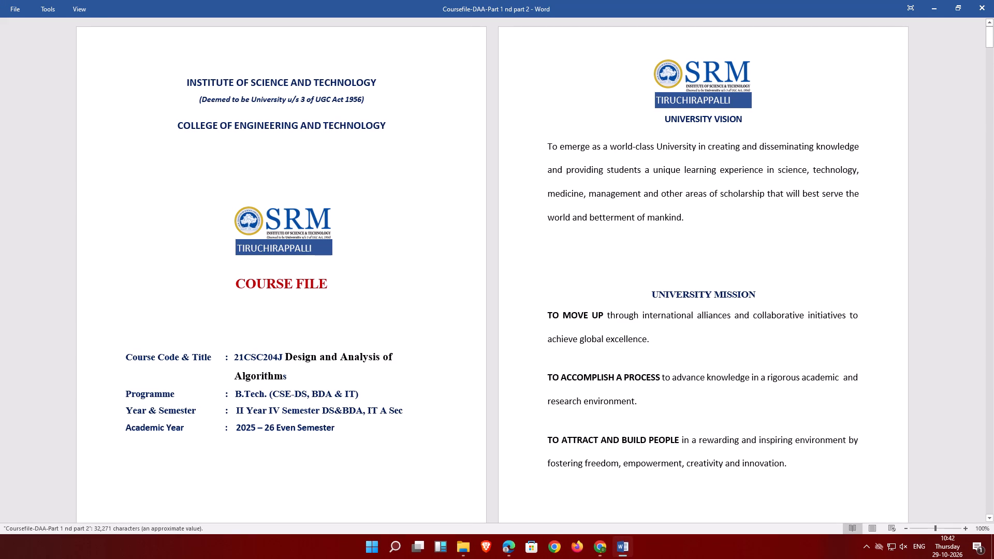
{"action": "left_click", "coordinate": [81, 11]}
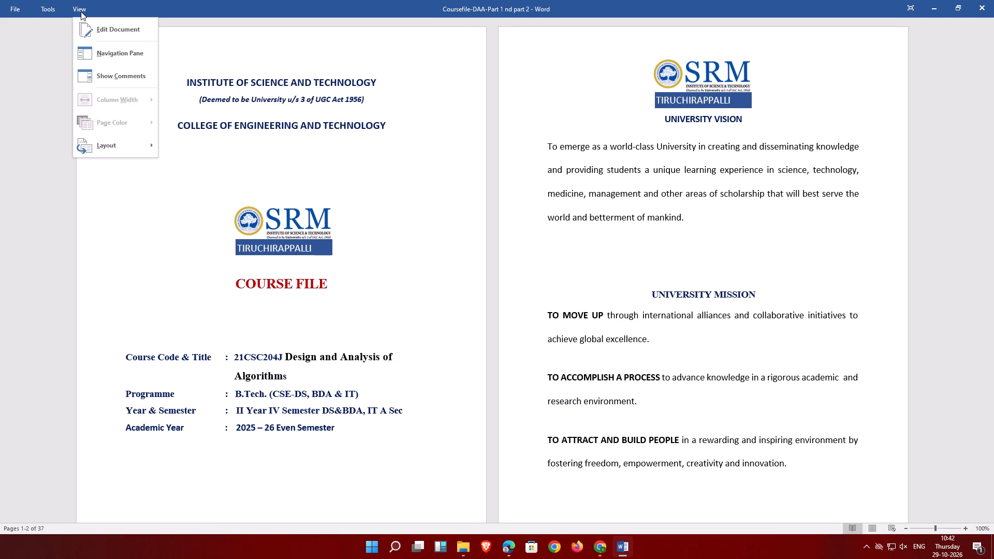
{"action": "left_click", "coordinate": [109, 33]}
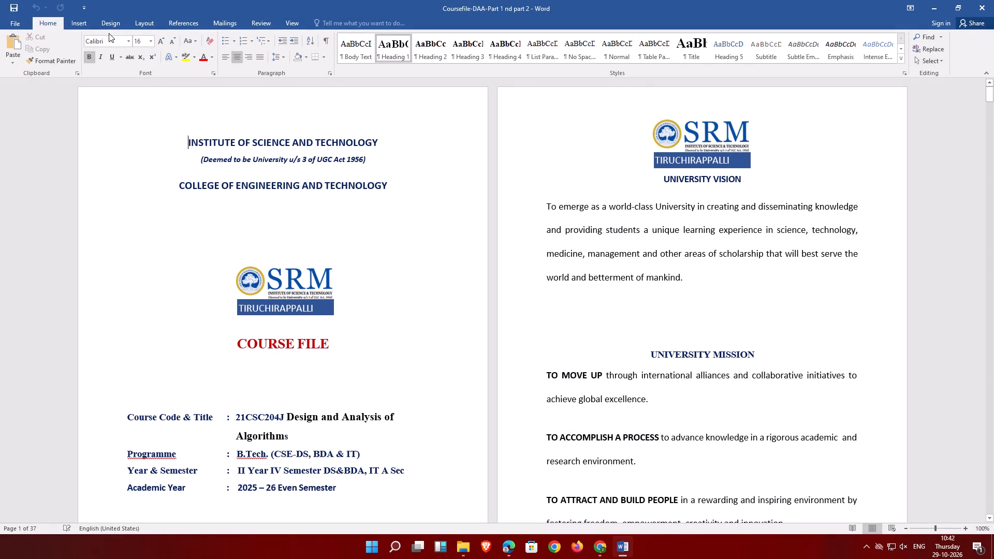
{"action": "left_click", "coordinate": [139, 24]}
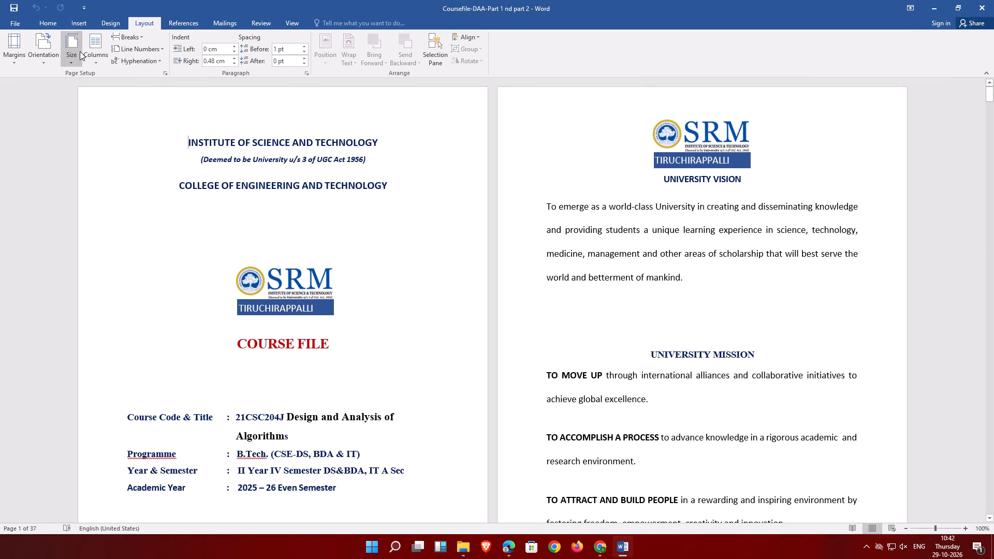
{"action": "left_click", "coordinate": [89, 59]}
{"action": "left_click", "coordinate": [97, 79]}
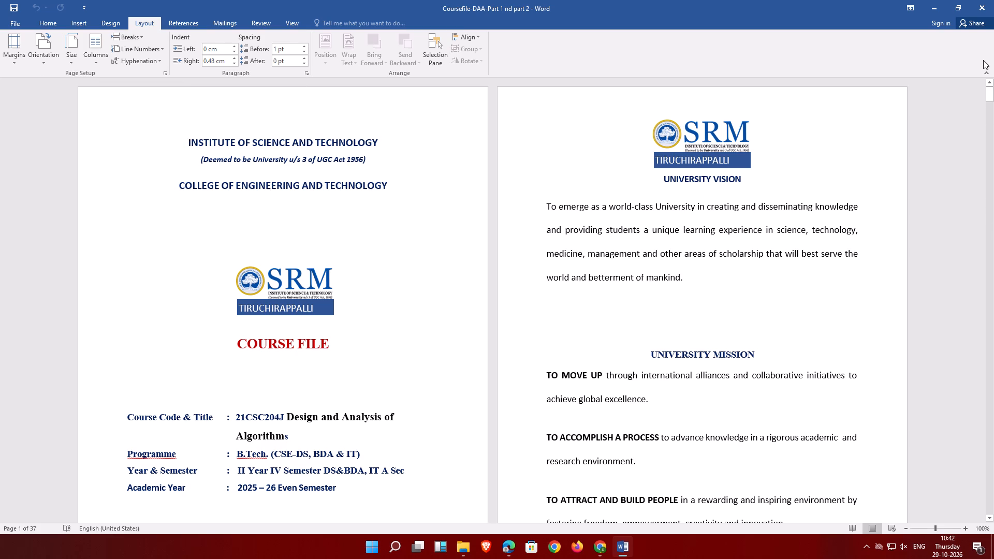
Read through the course file from the programme outcomes and course plan to the student name lists, checking the page layout.
{"action": "key", "text": "Page_Down"}
{"action": "key", "text": "Page_Down"}
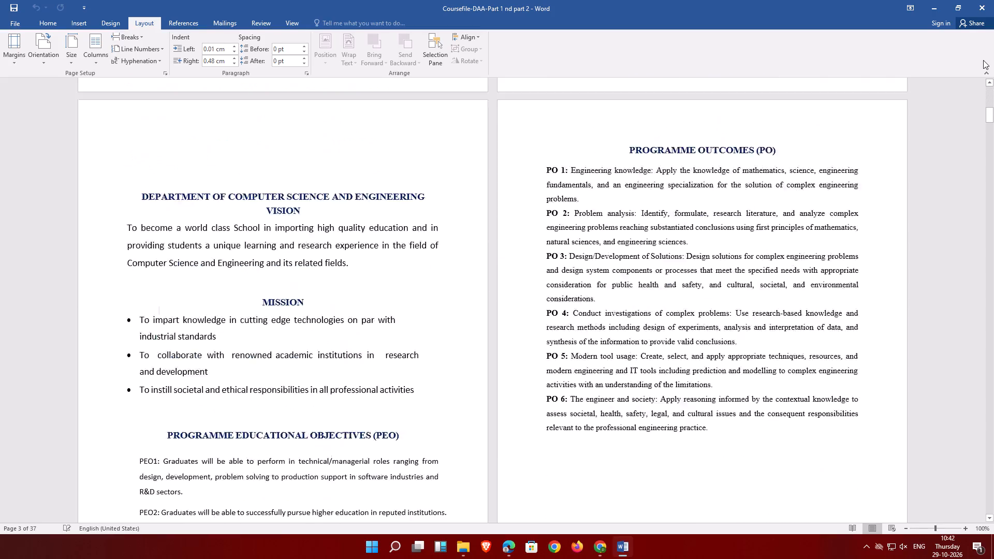
{"action": "key", "text": "Page_Down"}
{"action": "key", "text": "Page_Down"}
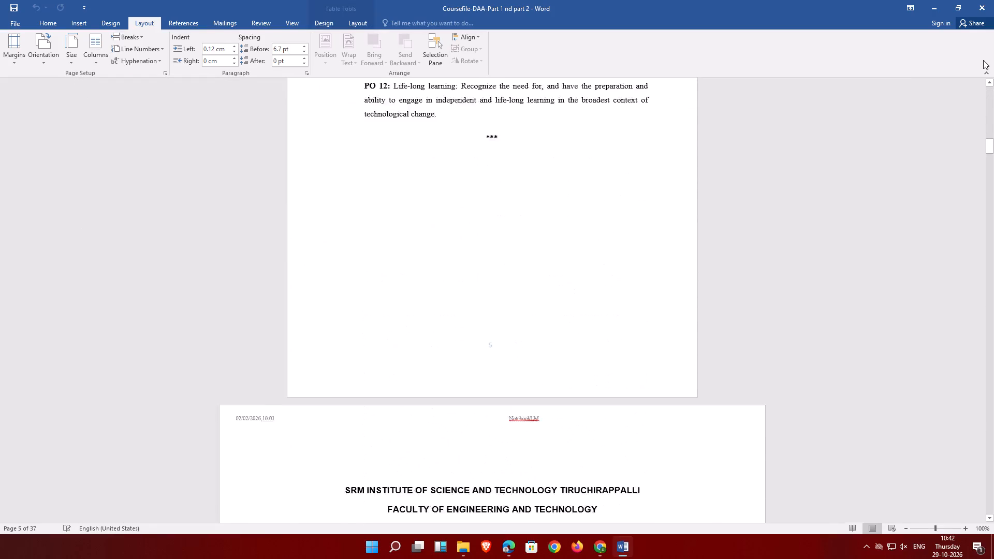
{"action": "key", "text": "Page_Down"}
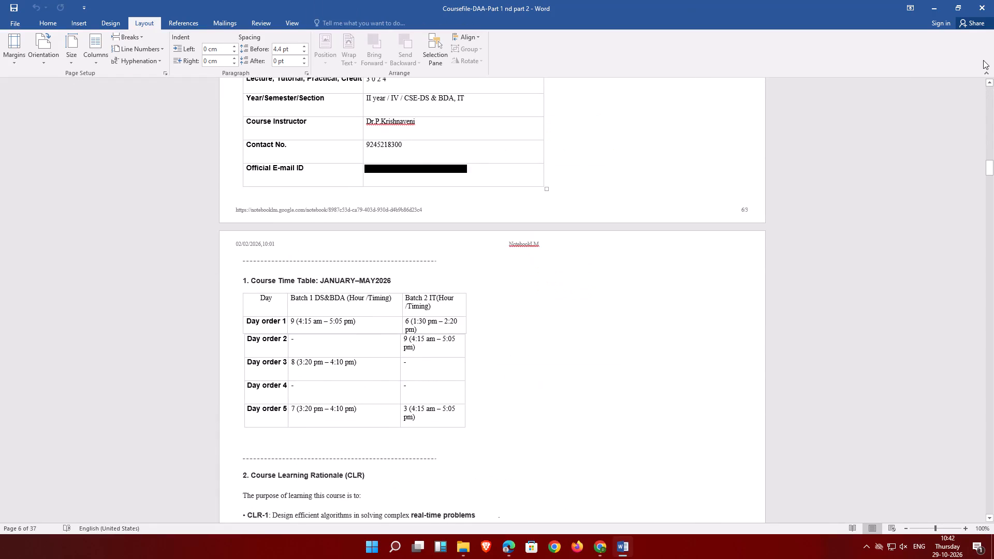
{"action": "key", "text": "Page_Down"}
{"action": "key", "text": "Page_Down"}
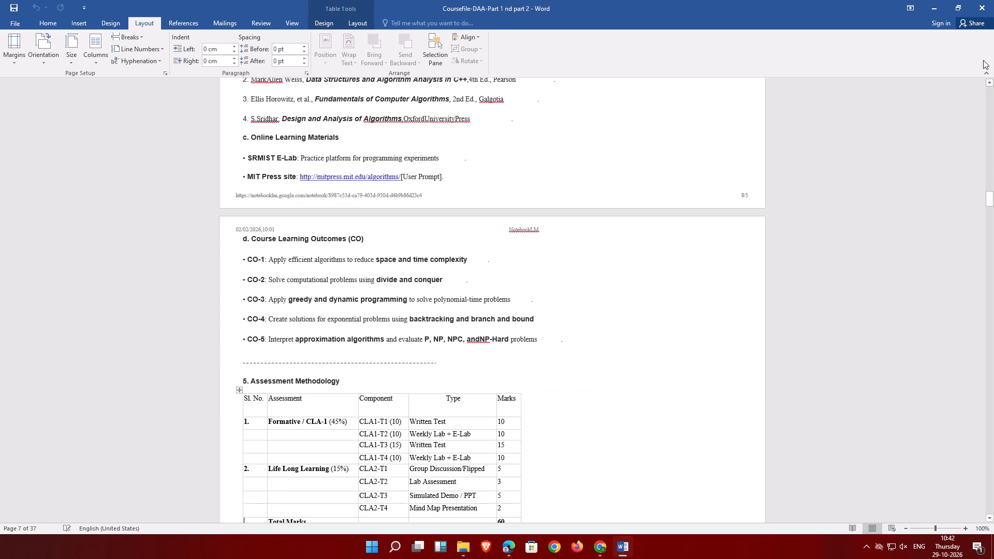
{"action": "key", "text": "Page_Down"}
{"action": "key", "text": "Page_Down"}
{"action": "key", "text": "Page_Down"}
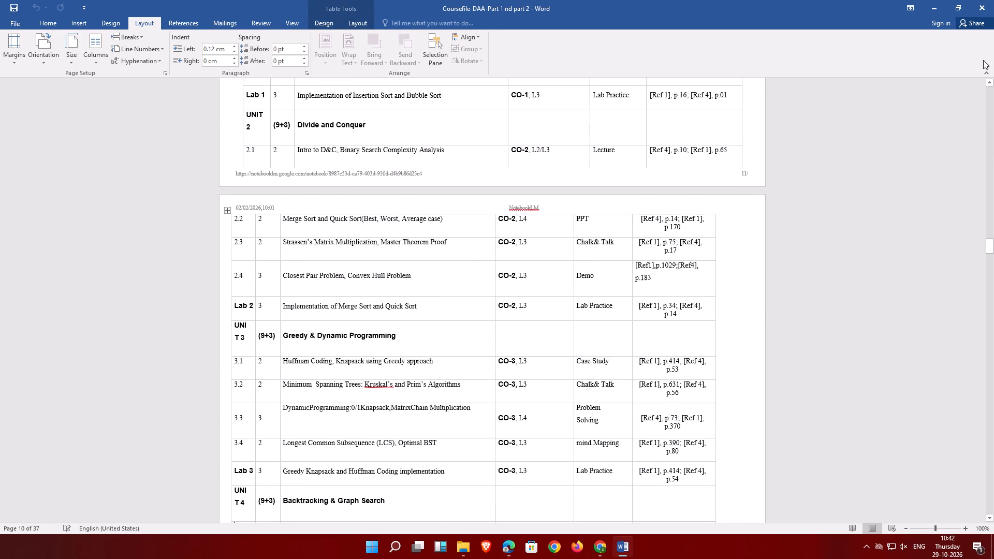
{"action": "key", "text": "Page_Down"}
{"action": "key", "text": "Page_Down"}
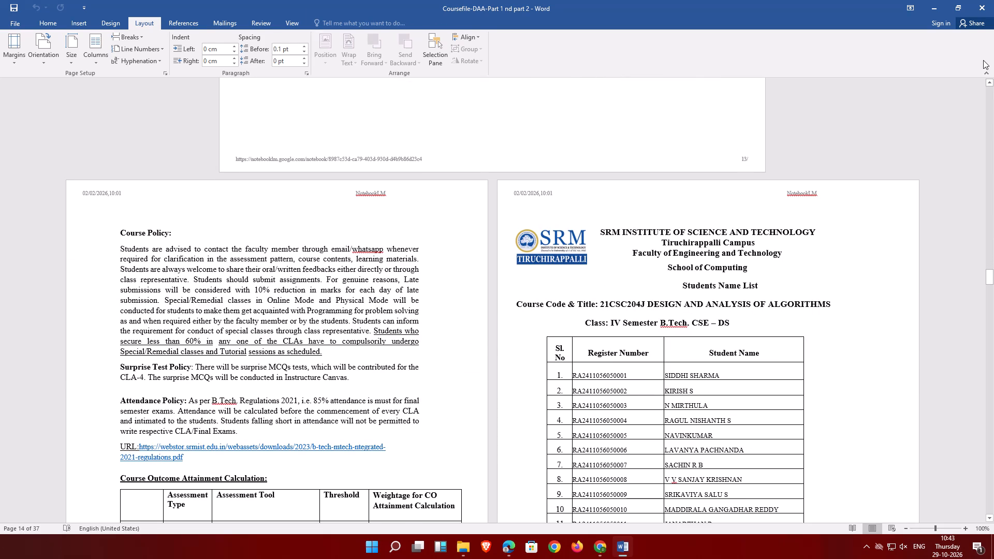
{"action": "key", "text": "Page_Down"}
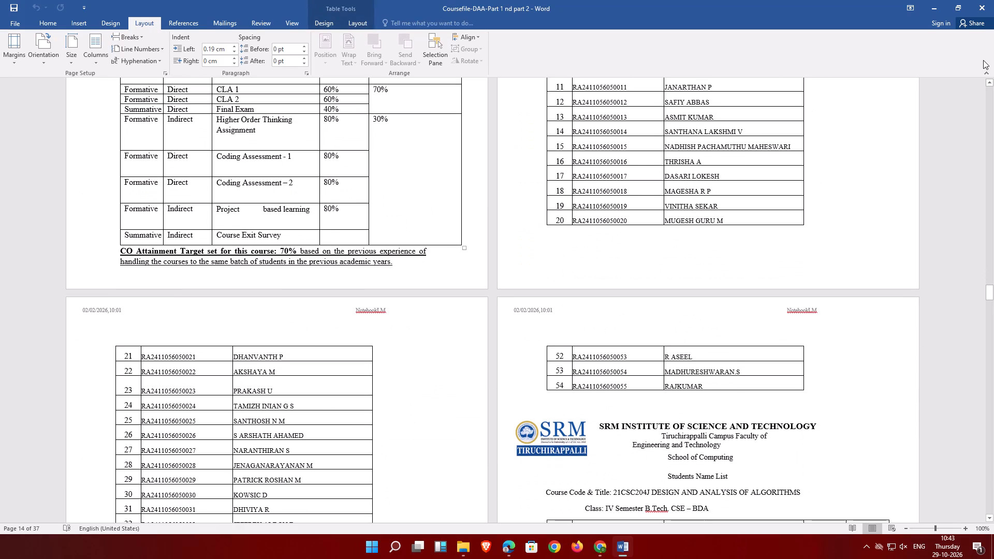
{"action": "key", "text": "Page_Down"}
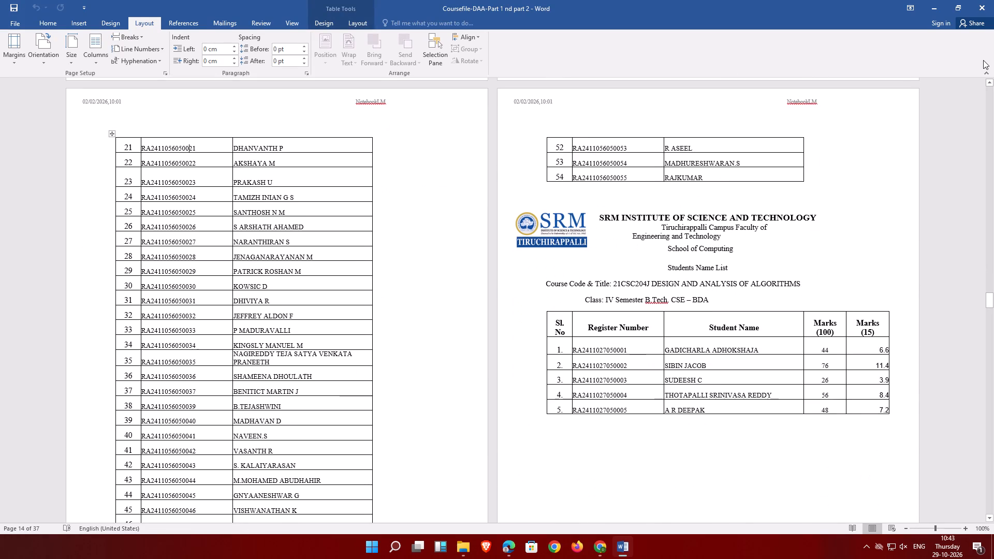
{"action": "key", "text": "Page_Down"}
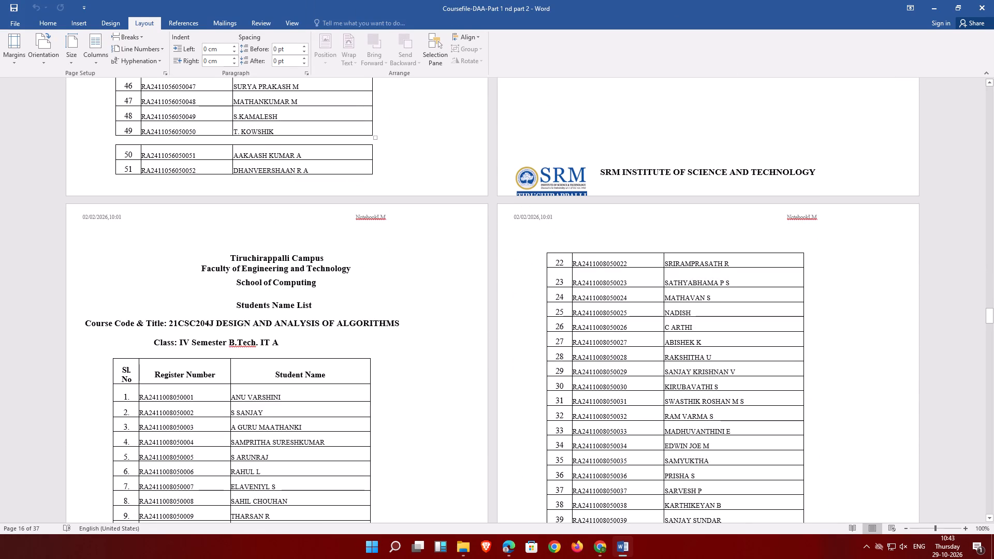
Add two blank lines above the IT A name list's institute heading so it starts on the same page as its list.
{"action": "left_click", "coordinate": [553, 153]}
{"action": "key", "text": "Return"}
{"action": "key", "text": "Return"}
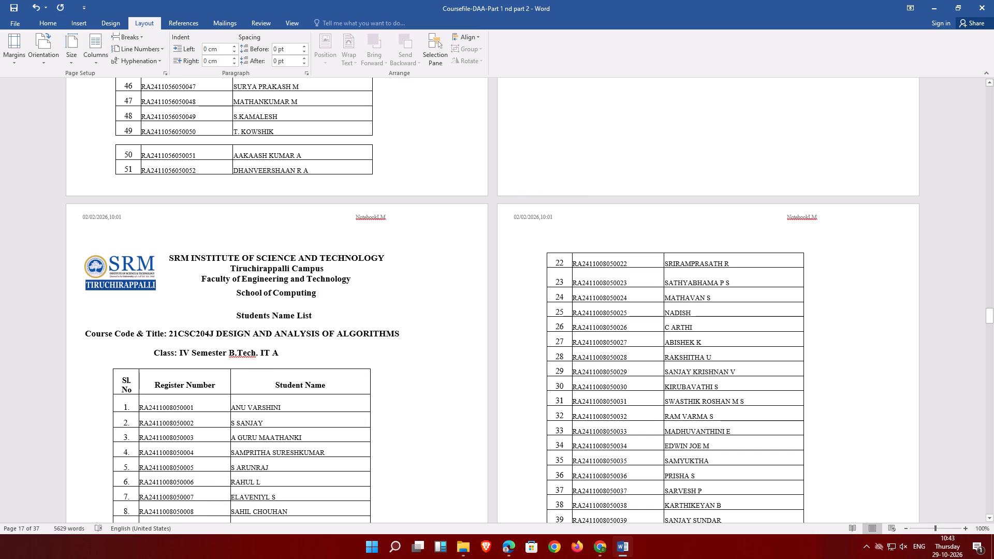
Review the page layout of the student name lists, the CLA question papers and the CLA1 marks tables.
{"action": "left_click_drag", "start_coordinate": [993, 315], "coordinate": [993, 263]}
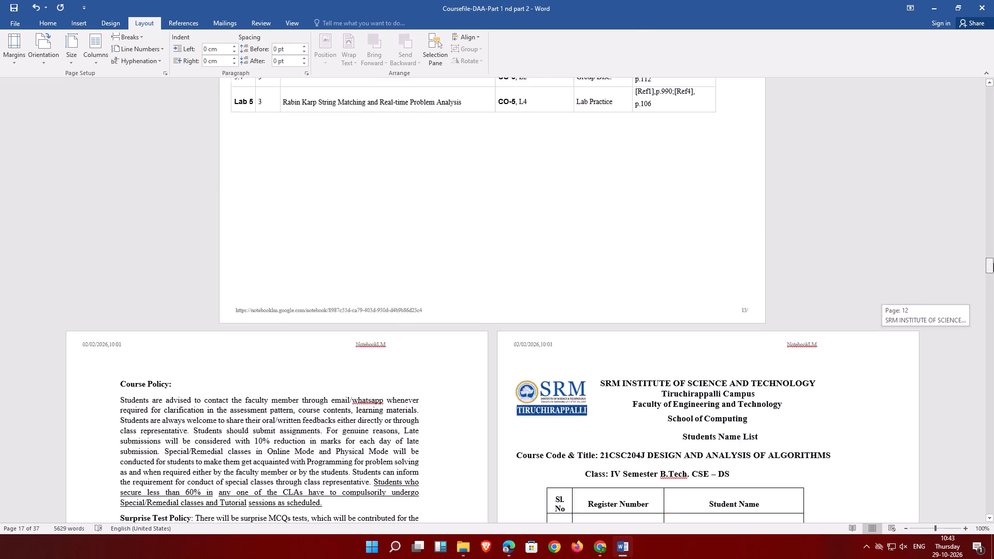
{"action": "left_click_drag", "start_coordinate": [993, 263], "coordinate": [993, 320]}
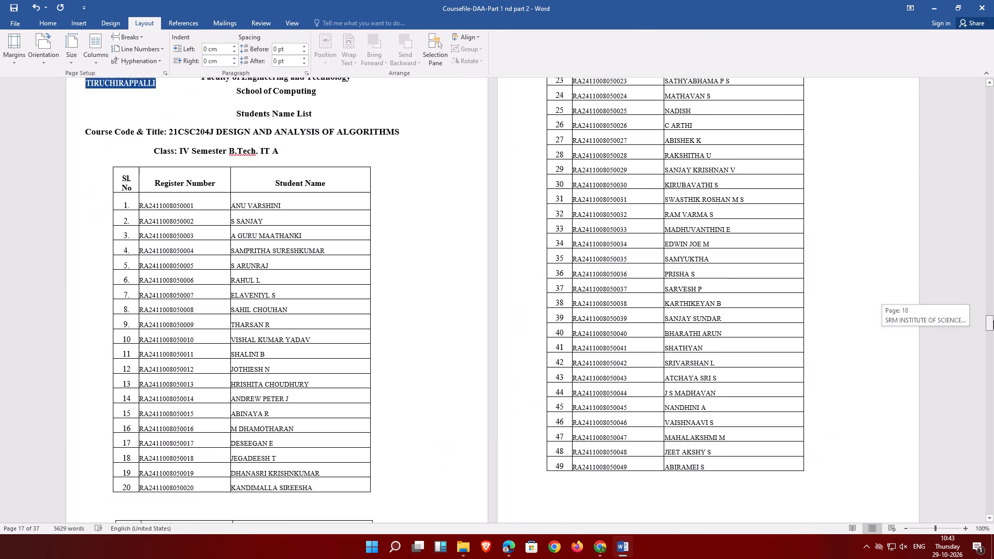
{"action": "left_click_drag", "start_coordinate": [993, 320], "coordinate": [993, 260]}
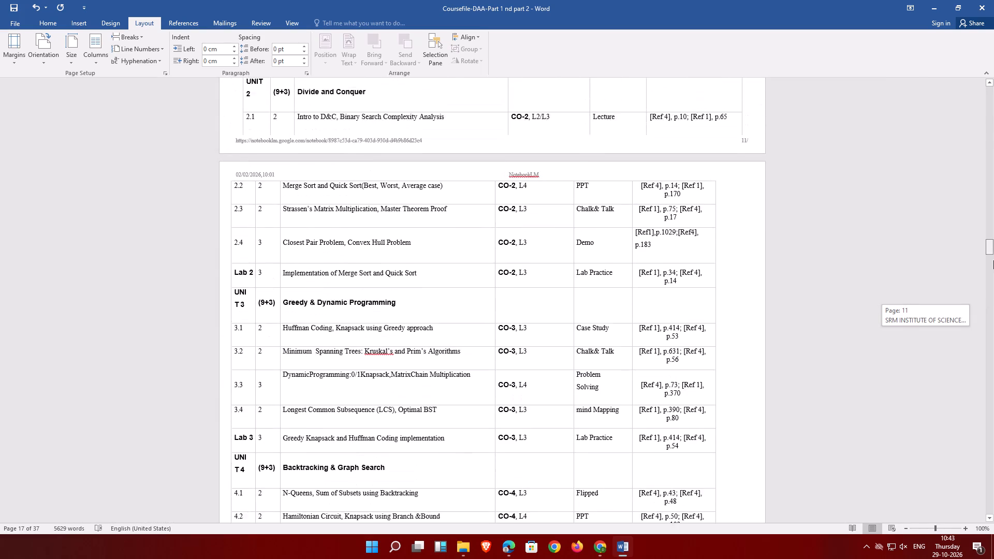
{"action": "left_click_drag", "start_coordinate": [993, 260], "coordinate": [993, 277]}
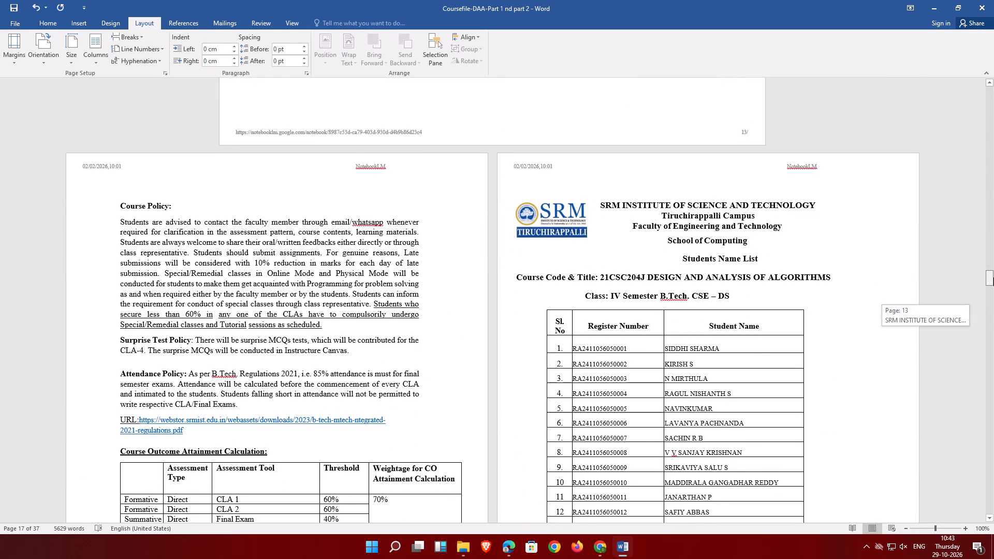
{"action": "left_click_drag", "start_coordinate": [993, 277], "coordinate": [993, 300]}
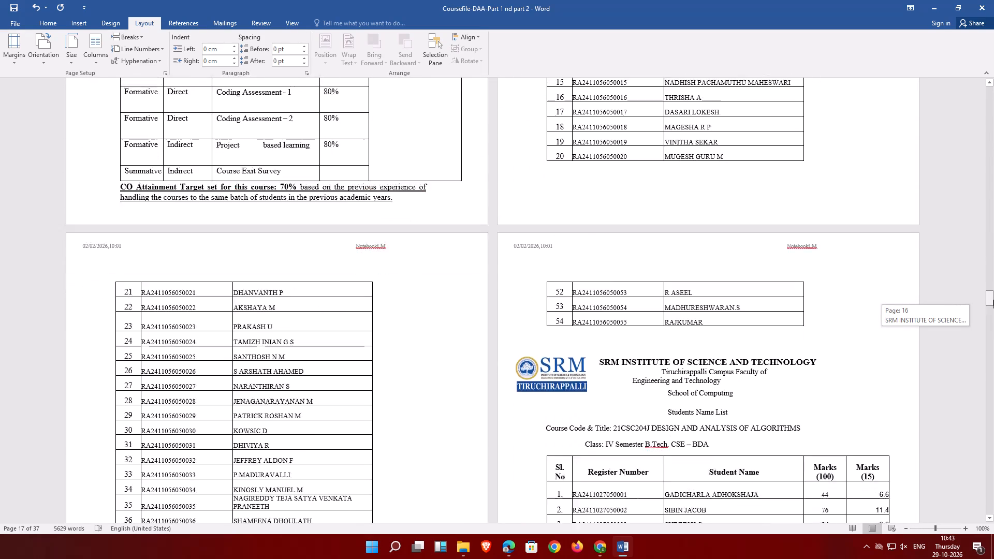
{"action": "left_click_drag", "start_coordinate": [993, 300], "coordinate": [993, 308]}
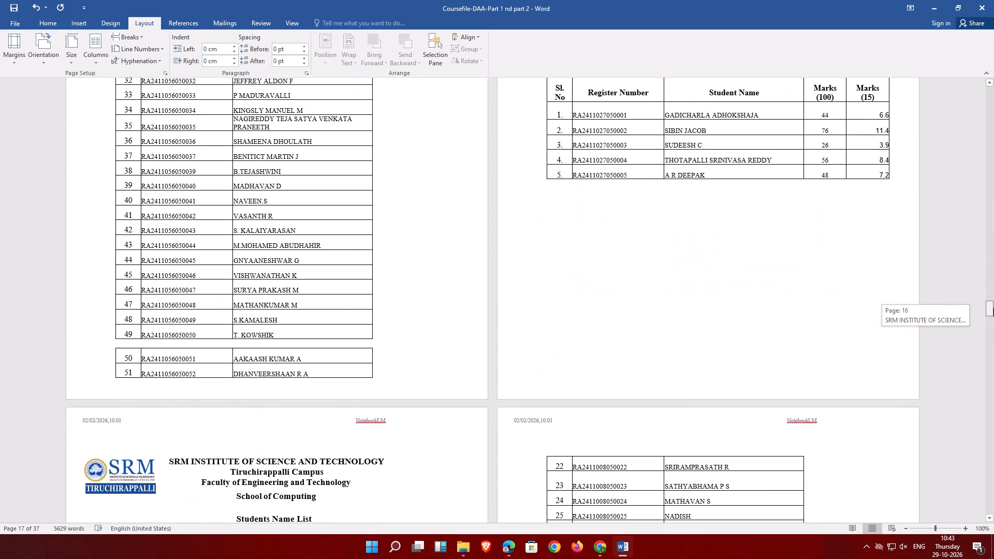
{"action": "left_click_drag", "start_coordinate": [993, 308], "coordinate": [993, 301]}
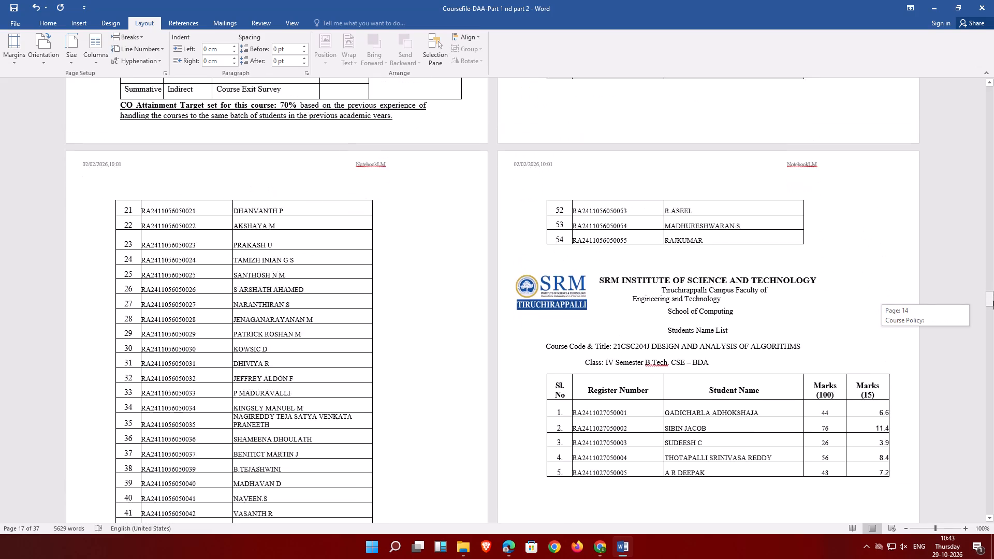
{"action": "left_click_drag", "start_coordinate": [993, 301], "coordinate": [993, 333]}
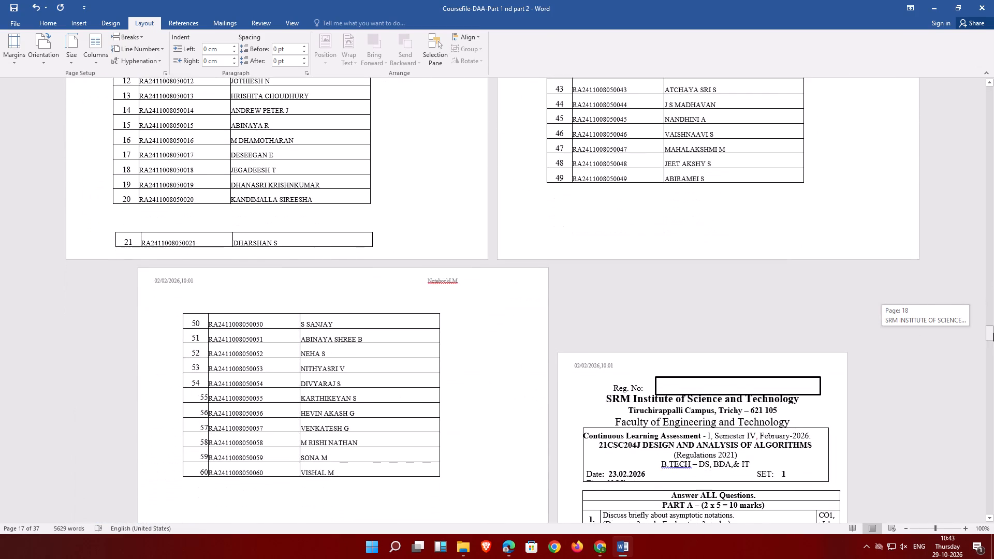
{"action": "left_click_drag", "start_coordinate": [993, 333], "coordinate": [993, 359]}
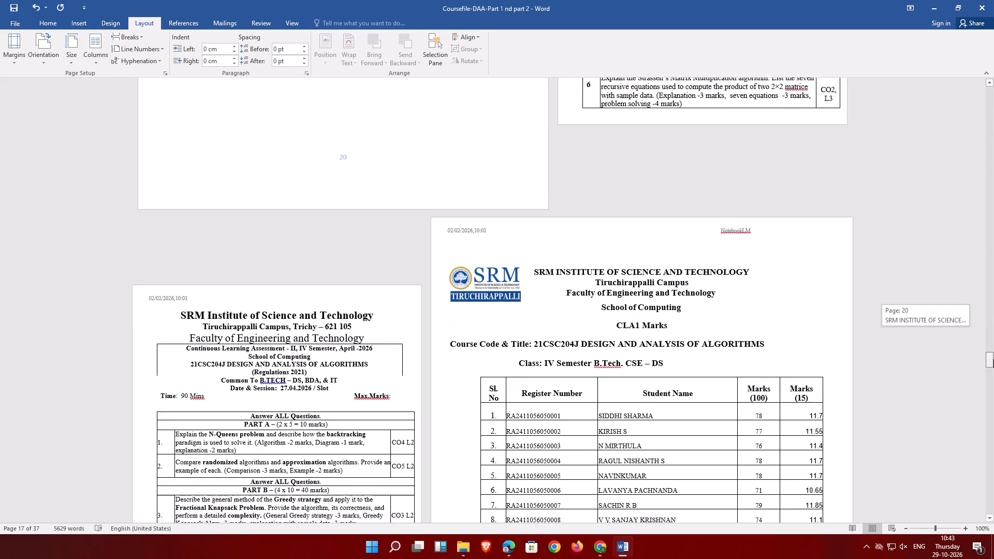
{"action": "left_click_drag", "start_coordinate": [993, 359], "coordinate": [993, 374]}
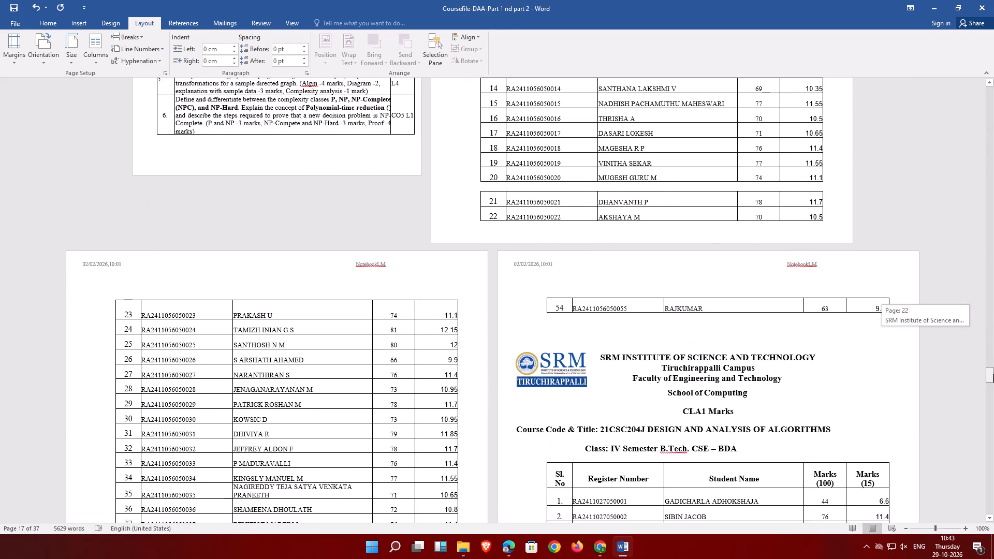
{"action": "left_click_drag", "start_coordinate": [993, 374], "coordinate": [993, 379]}
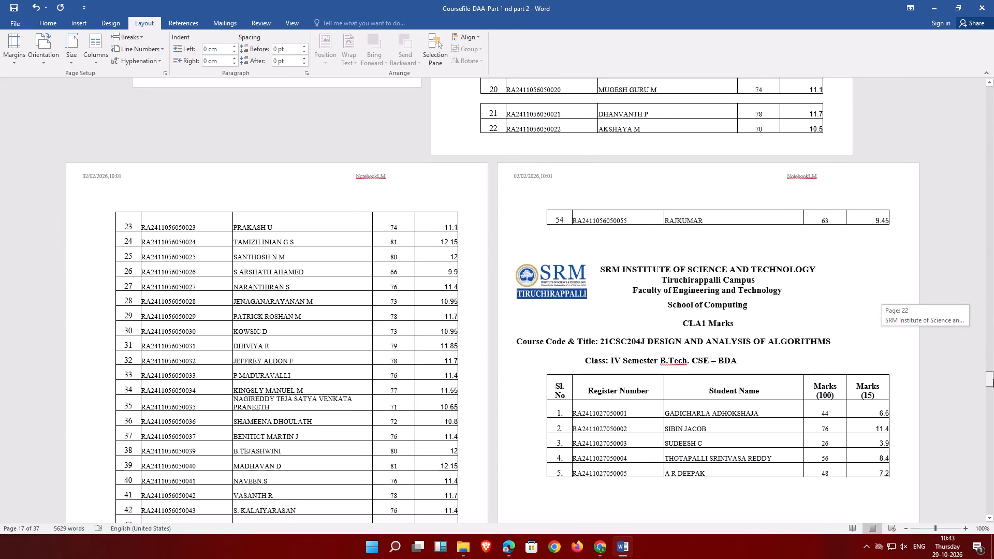
{"action": "left_click_drag", "start_coordinate": [993, 379], "coordinate": [993, 377]}
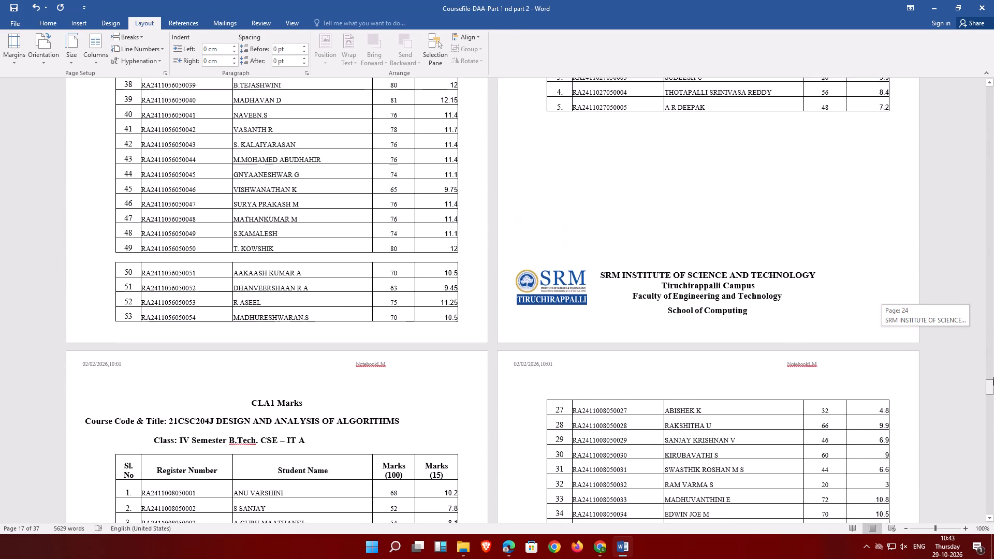
{"action": "left_click_drag", "start_coordinate": [993, 377], "coordinate": [993, 375]}
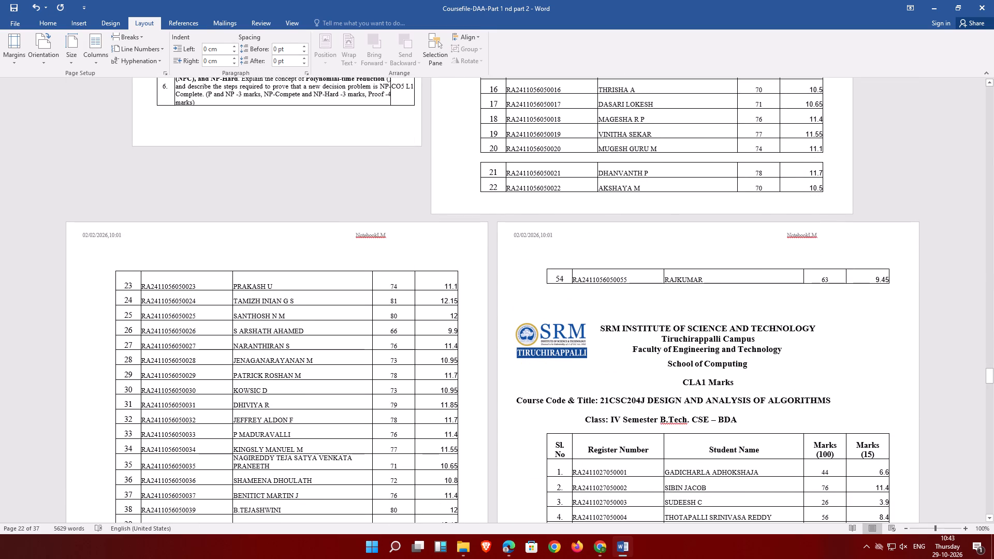
{"action": "left_click_drag", "start_coordinate": [988, 373], "coordinate": [993, 355]}
{"action": "left_click", "coordinate": [605, 196]}
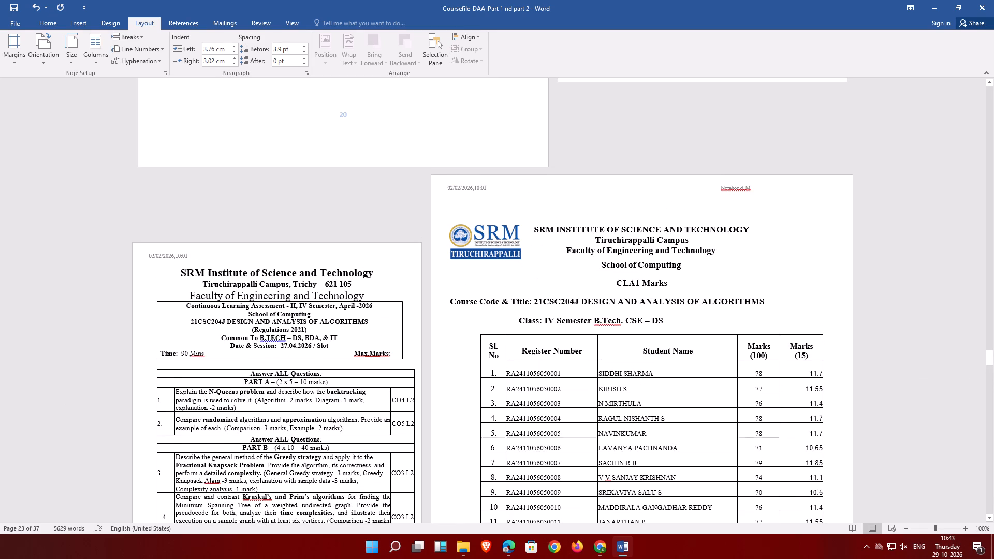
{"action": "left_click", "coordinate": [595, 210]}
{"action": "left_click_drag", "start_coordinate": [990, 356], "coordinate": [993, 396]}
{"action": "left_click", "coordinate": [295, 136]}
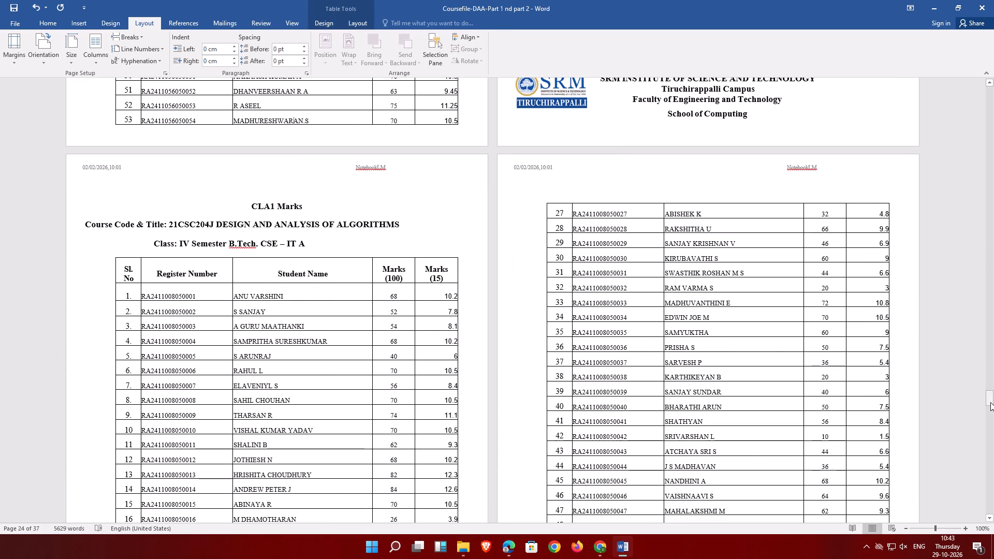
{"action": "left_click_drag", "start_coordinate": [990, 402], "coordinate": [990, 386]}
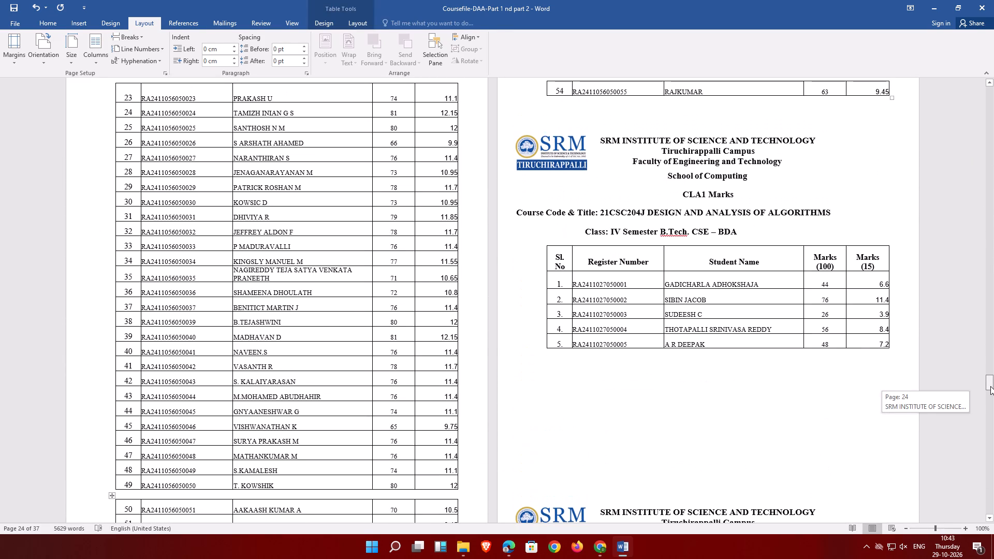
{"action": "left_click_drag", "start_coordinate": [990, 386], "coordinate": [992, 381]}
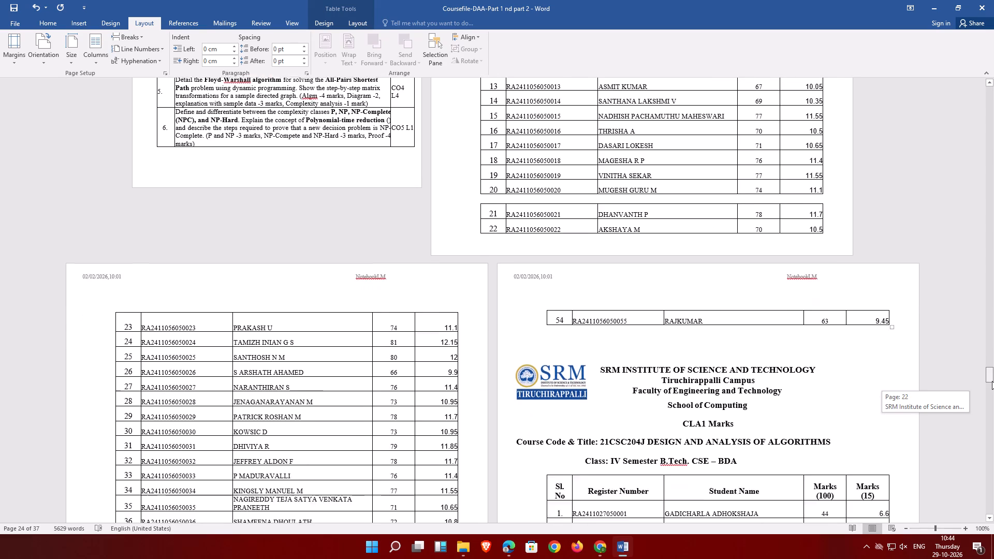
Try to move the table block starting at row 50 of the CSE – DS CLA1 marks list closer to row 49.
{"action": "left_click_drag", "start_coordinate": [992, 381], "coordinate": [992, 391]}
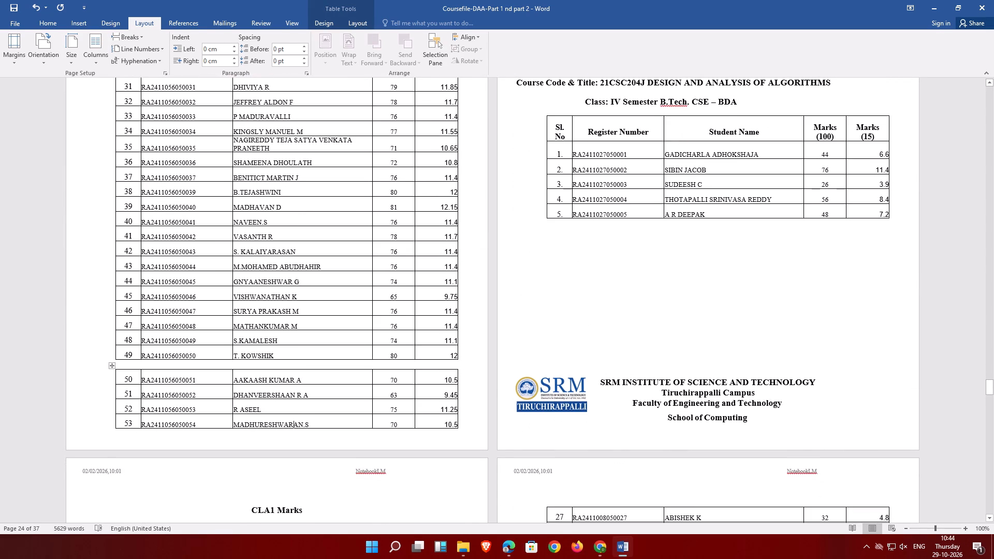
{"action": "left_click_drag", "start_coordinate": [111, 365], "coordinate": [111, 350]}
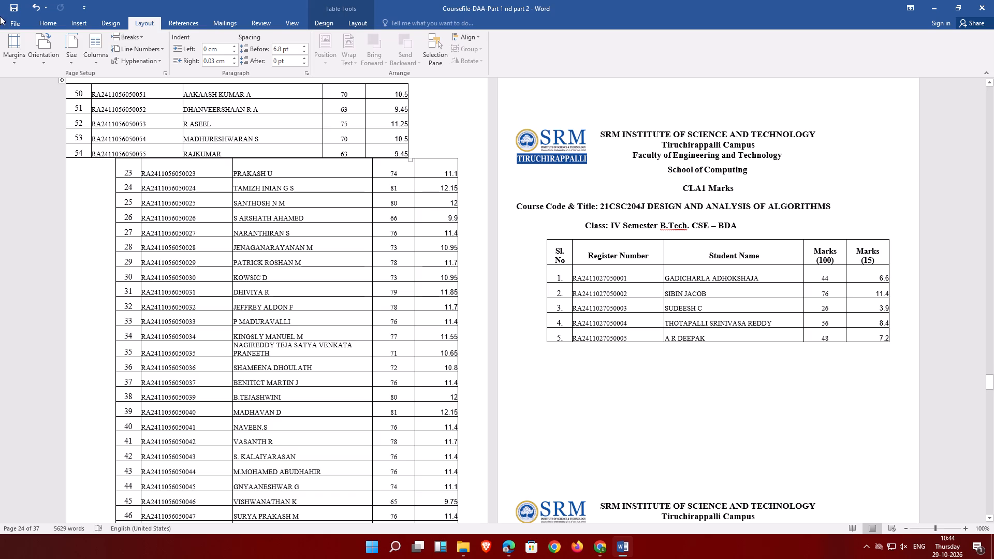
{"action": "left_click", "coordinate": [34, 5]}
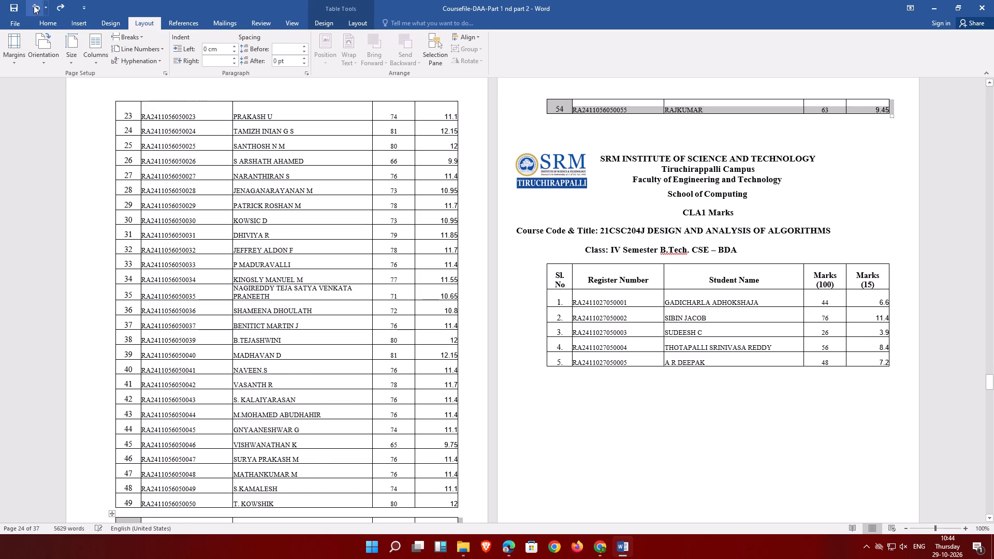
Add six blank lines below the CSE – BDA CLA1 marks table so the IT A institute heading starts on the page with its marks list.
{"action": "left_click", "coordinate": [989, 391]}
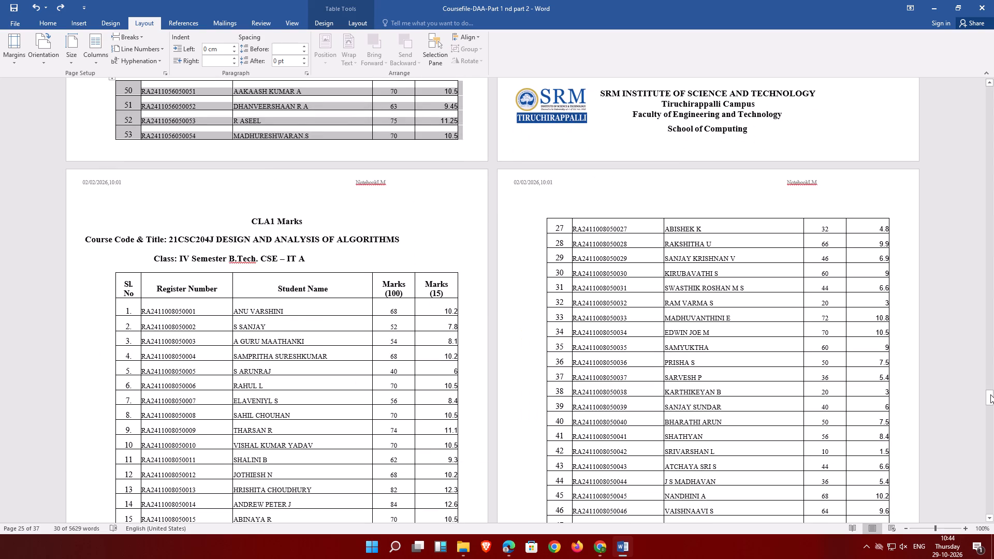
{"action": "left_click", "coordinate": [159, 148]}
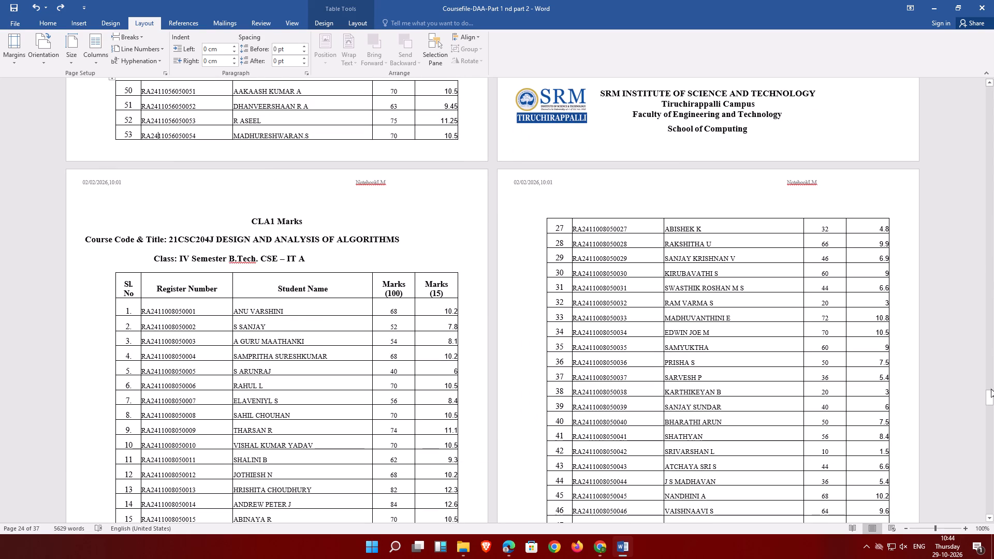
{"action": "left_click_drag", "start_coordinate": [993, 398], "coordinate": [993, 381]}
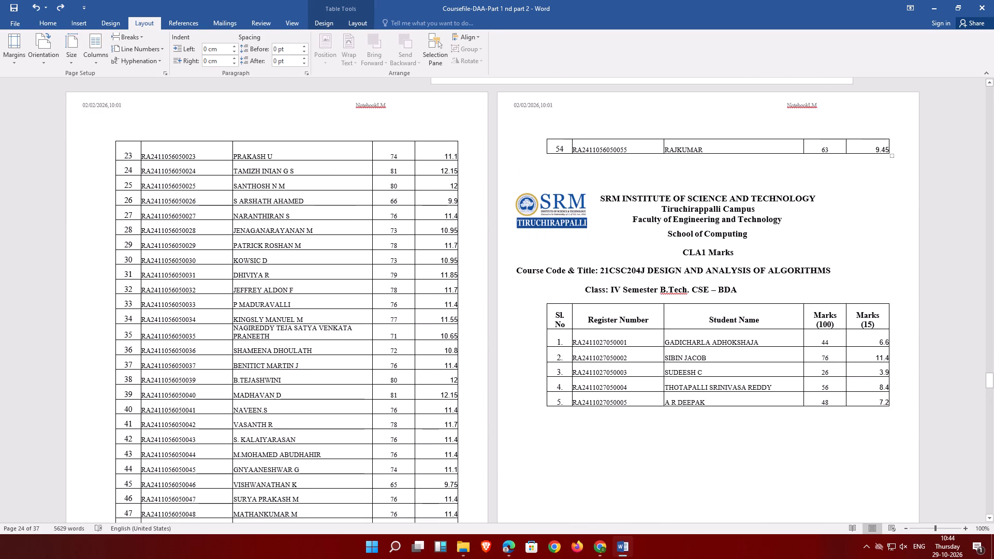
{"action": "left_click_drag", "start_coordinate": [993, 380], "coordinate": [993, 390]}
{"action": "left_click", "coordinate": [692, 248]}
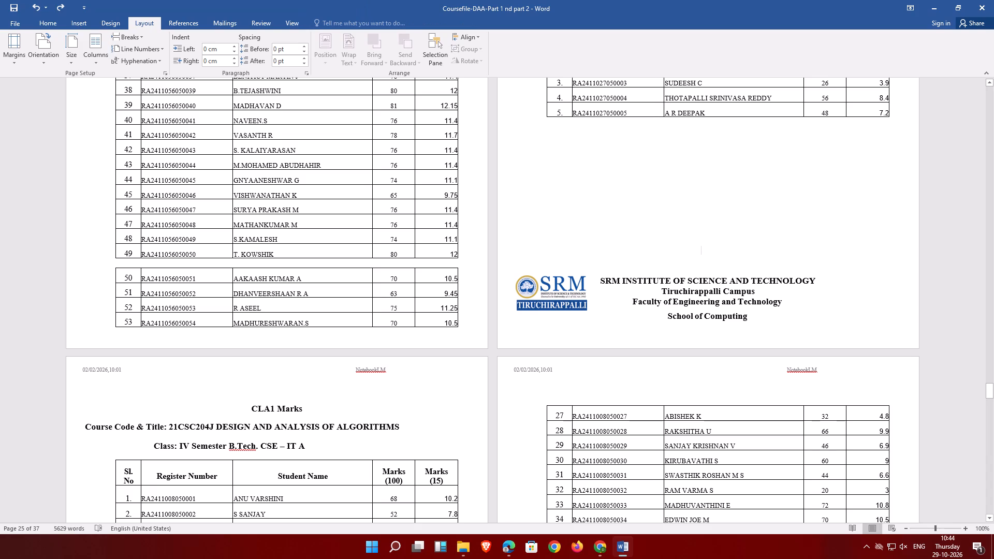
{"action": "left_click", "coordinate": [679, 207]}
{"action": "key", "text": "Return"}
{"action": "key", "text": "Return"}
{"action": "key", "text": "Return"}
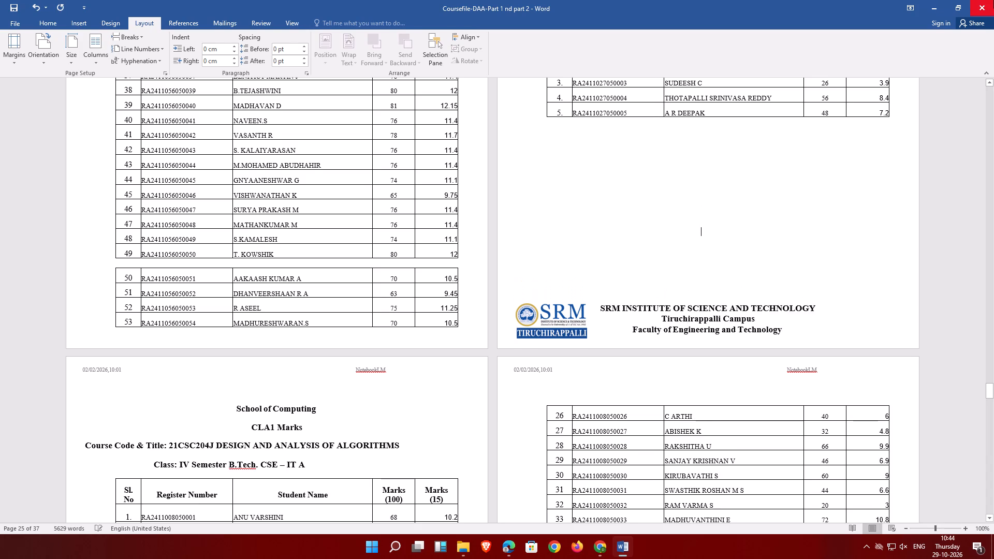
{"action": "key", "text": "Return"}
{"action": "key", "text": "Return"}
{"action": "key", "text": "Return"}
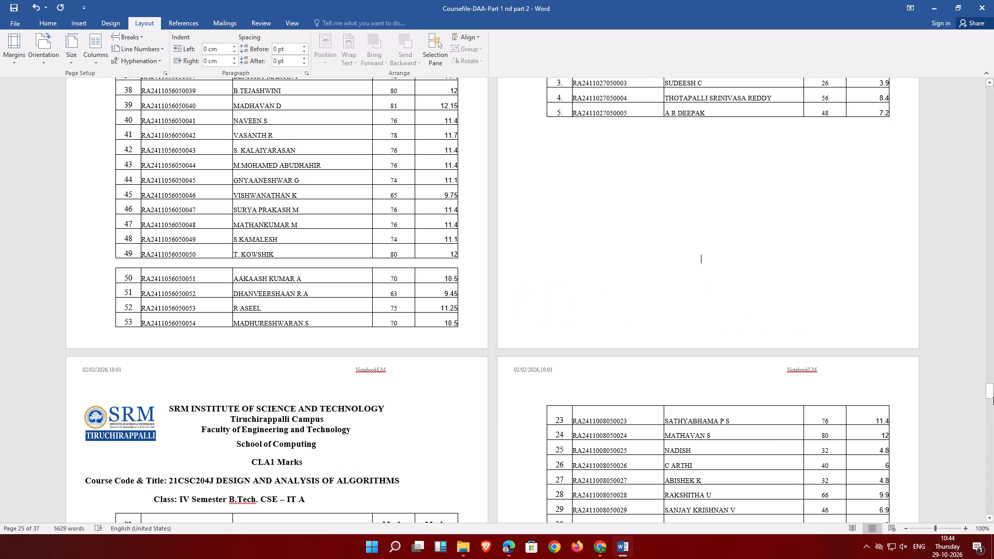
Add 29 blank lines above the CSE – DS CLA2 marks institute heading so it starts on a new page with its marks list.
{"action": "left_click_drag", "start_coordinate": [990, 394], "coordinate": [990, 420]}
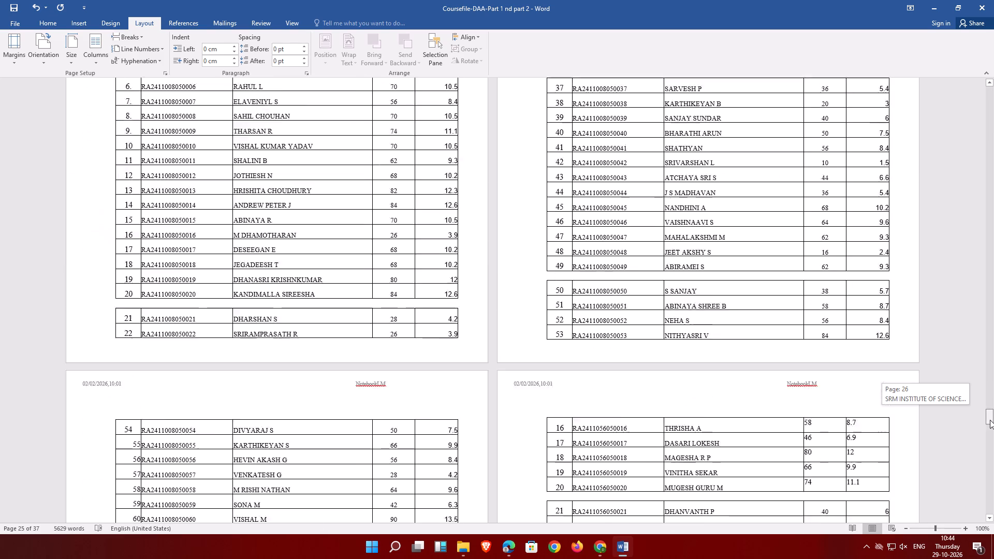
{"action": "left_click_drag", "start_coordinate": [990, 420], "coordinate": [990, 420]}
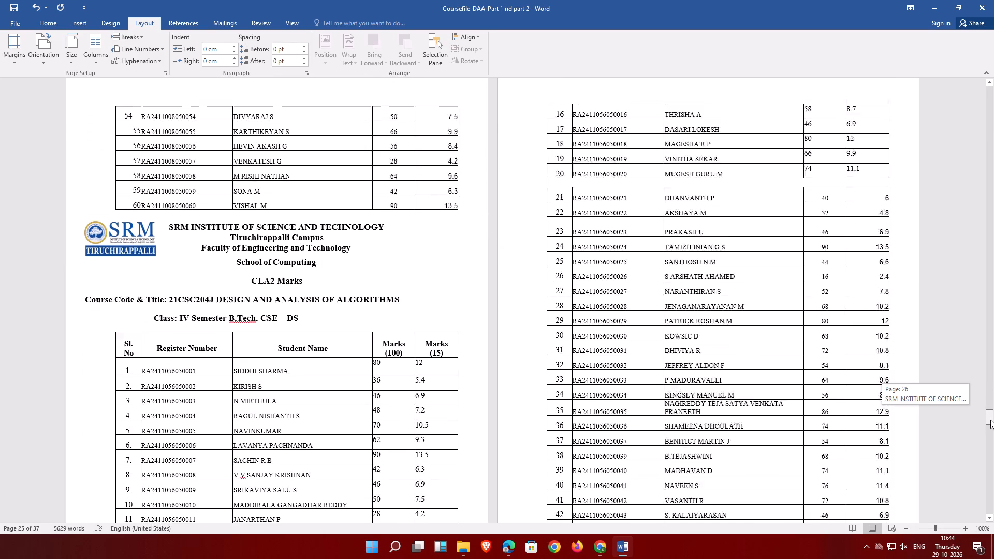
{"action": "left_click_drag", "start_coordinate": [990, 420], "coordinate": [993, 425]}
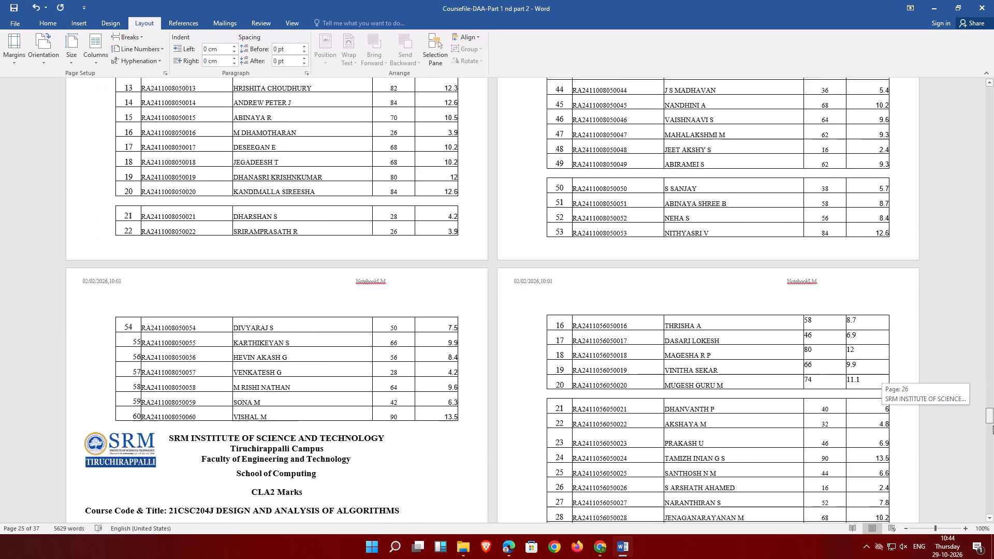
{"action": "left_click_drag", "start_coordinate": [993, 425], "coordinate": [993, 426]}
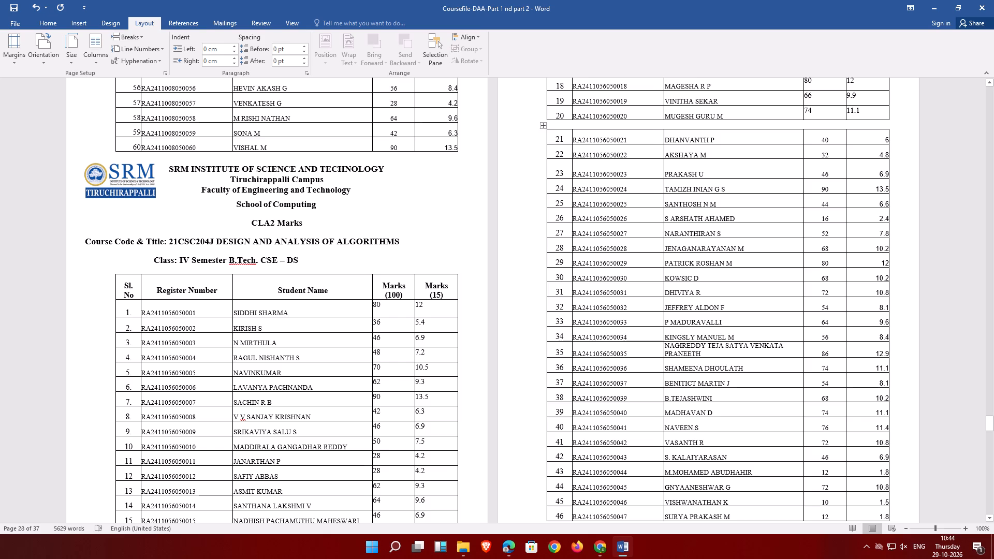
{"action": "left_click", "coordinate": [208, 159]}
{"action": "left_click", "coordinate": [244, 158]}
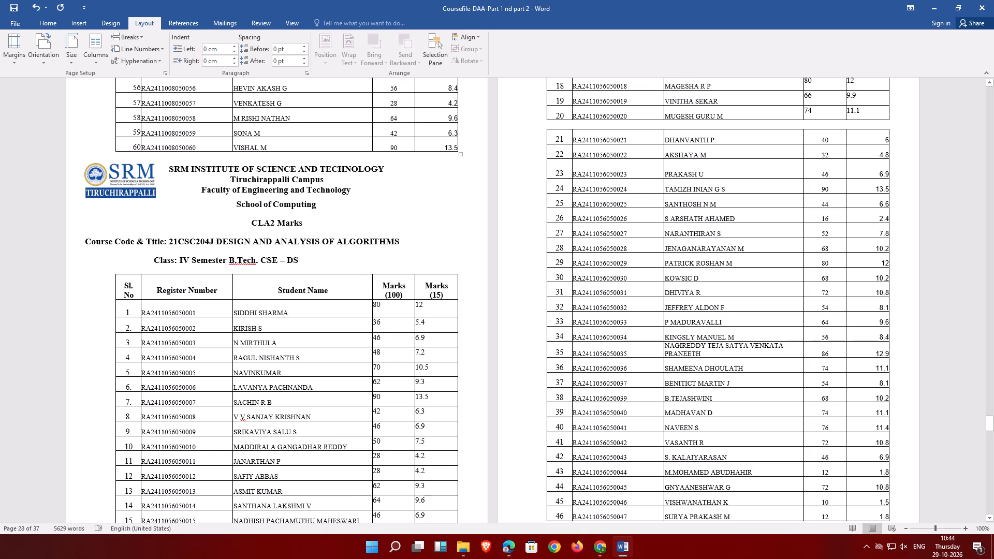
{"action": "left_click", "coordinate": [170, 169]}
{"action": "key", "text": "Return"}
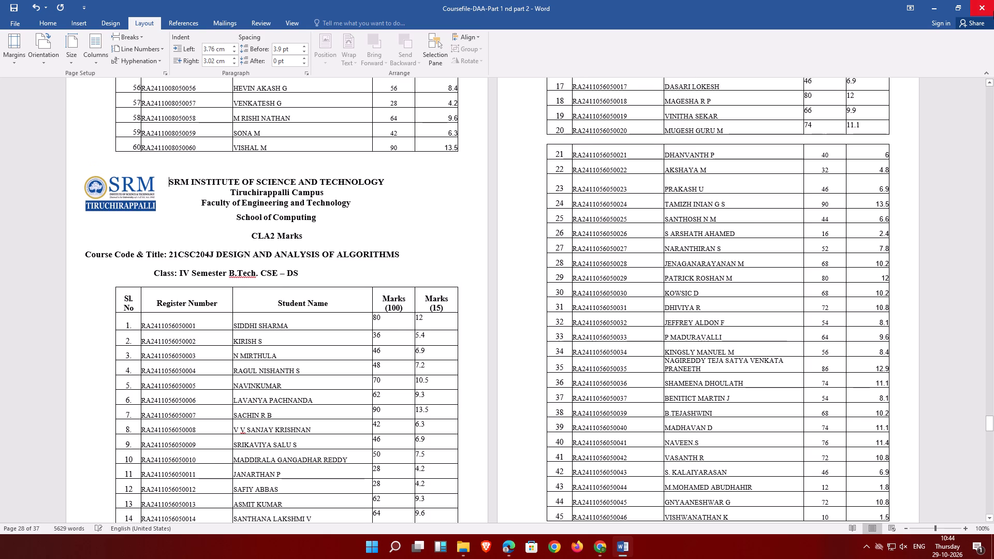
{"action": "key", "text": "Return"}
{"action": "key", "text": "Return"}
{"action": "key", "text": "Return"}
{"action": "key", "text": "Return"}
{"action": "key", "text": "Return"}
{"action": "key", "text": "Return"}
{"action": "key", "text": "Return"}
{"action": "key", "text": "Return"}
{"action": "key", "text": "Return"}
{"action": "key", "text": "Return"}
{"action": "key", "text": "Return"}
{"action": "key", "text": "Return"}
{"action": "key", "text": "Return"}
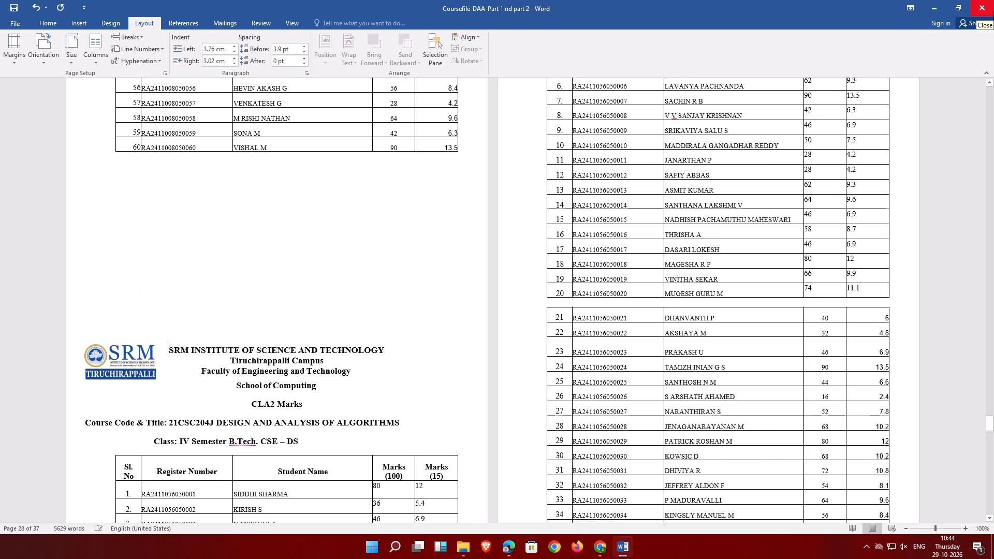
{"action": "key", "text": "Return"}
{"action": "key", "text": "Return"}
{"action": "key", "text": "Return"}
{"action": "key", "text": "Return"}
{"action": "key", "text": "Return"}
{"action": "key", "text": "Return"}
{"action": "key", "text": "Return"}
{"action": "key", "text": "Return"}
{"action": "key", "text": "Return"}
{"action": "key", "text": "Return"}
{"action": "key", "text": "Return"}
{"action": "key", "text": "Return"}
{"action": "key", "text": "Return"}
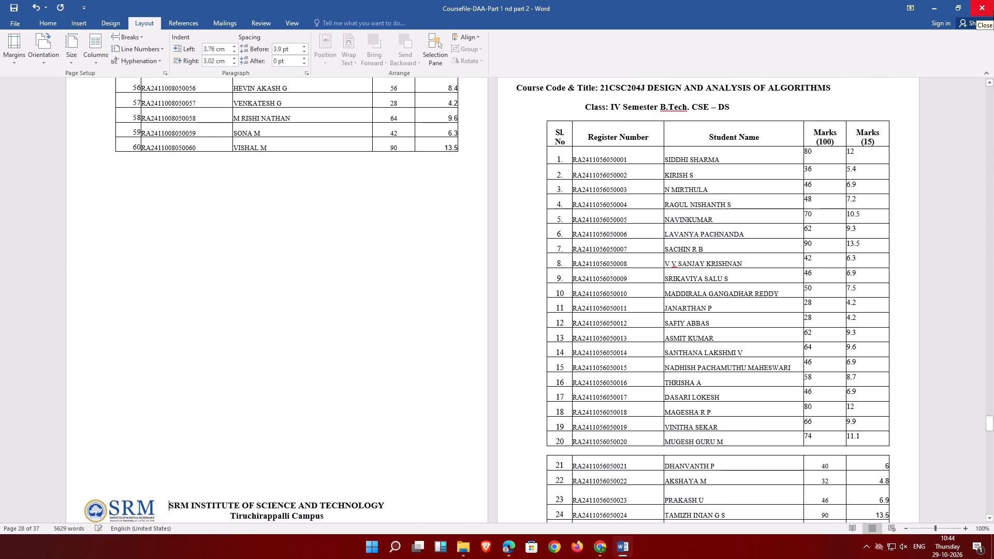
{"action": "key", "text": "Return"}
{"action": "key", "text": "Return"}
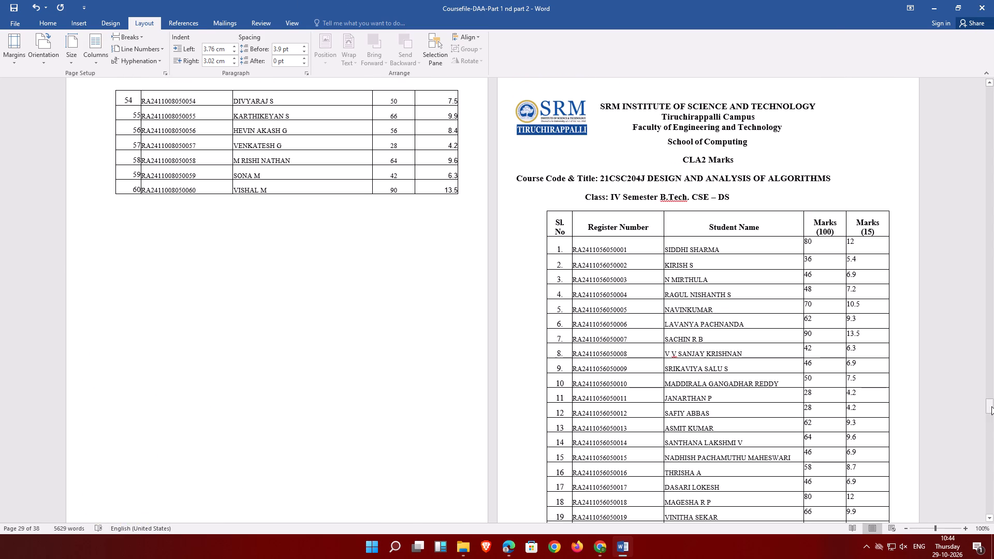
Review the page layout of the CLA1 and CLA2 marks lists and the student name lists, checking where each heading starts.
{"action": "left_click_drag", "start_coordinate": [993, 406], "coordinate": [993, 385]}
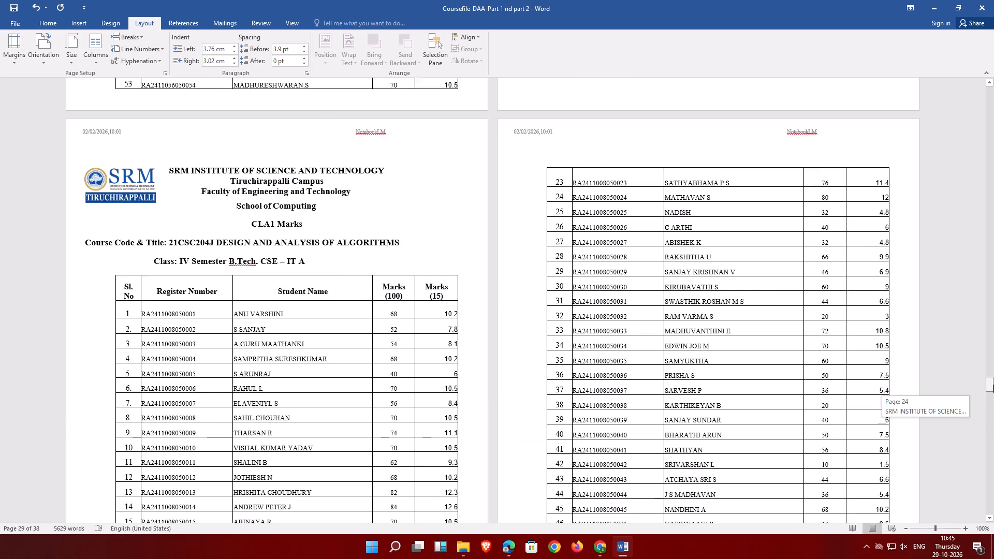
{"action": "left_click_drag", "start_coordinate": [993, 385], "coordinate": [993, 415]}
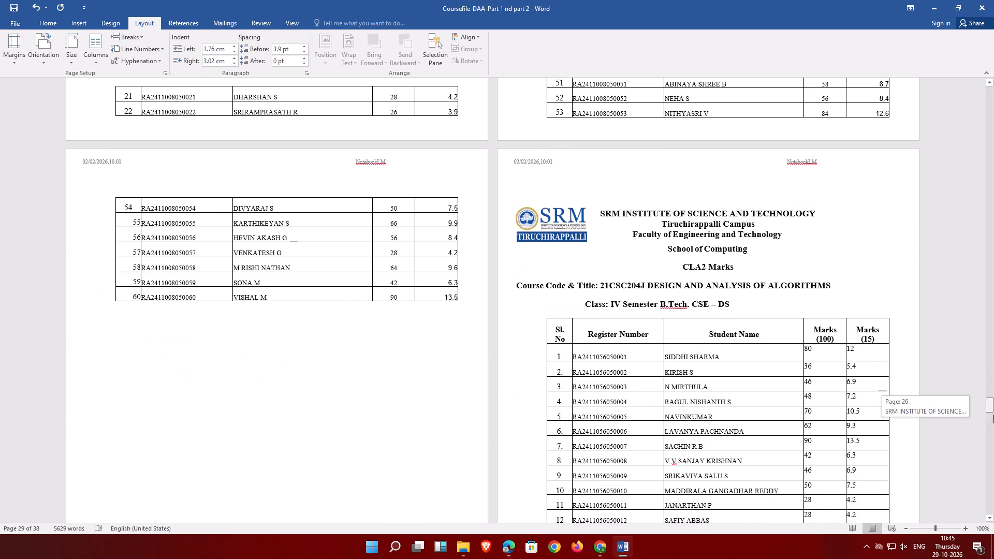
{"action": "left_click_drag", "start_coordinate": [993, 415], "coordinate": [993, 436]}
{"action": "left_click", "coordinate": [993, 428]}
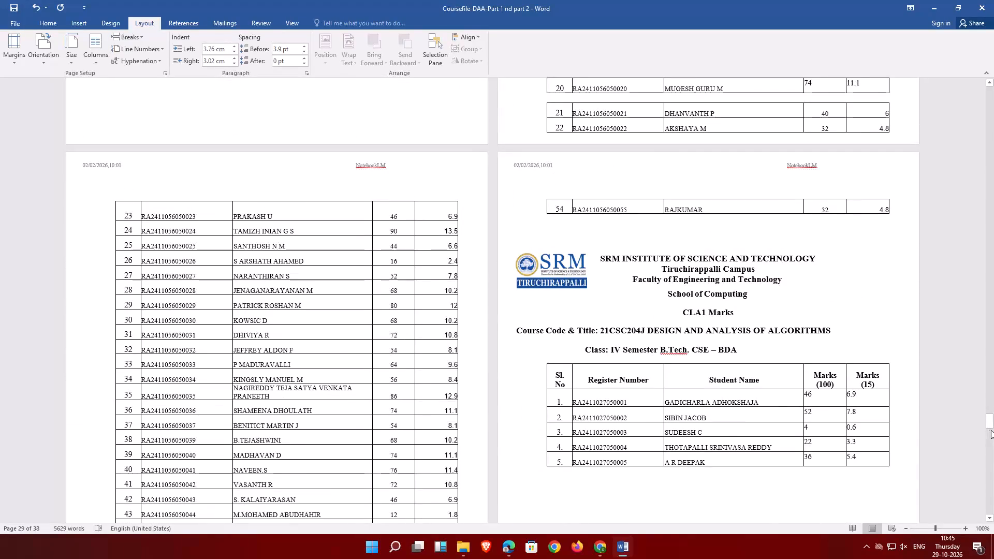
{"action": "left_click_drag", "start_coordinate": [993, 425], "coordinate": [993, 428]}
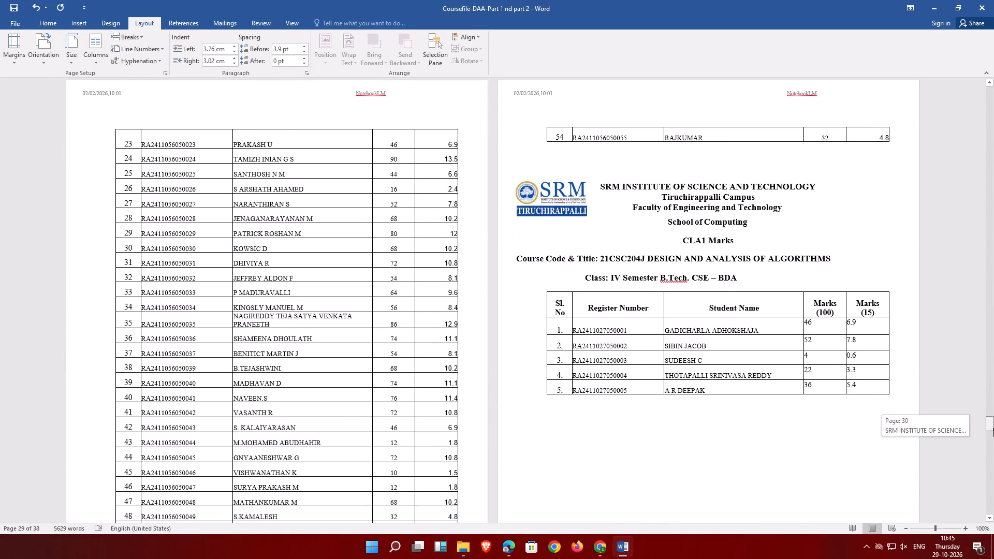
{"action": "left_click_drag", "start_coordinate": [993, 428], "coordinate": [993, 382]}
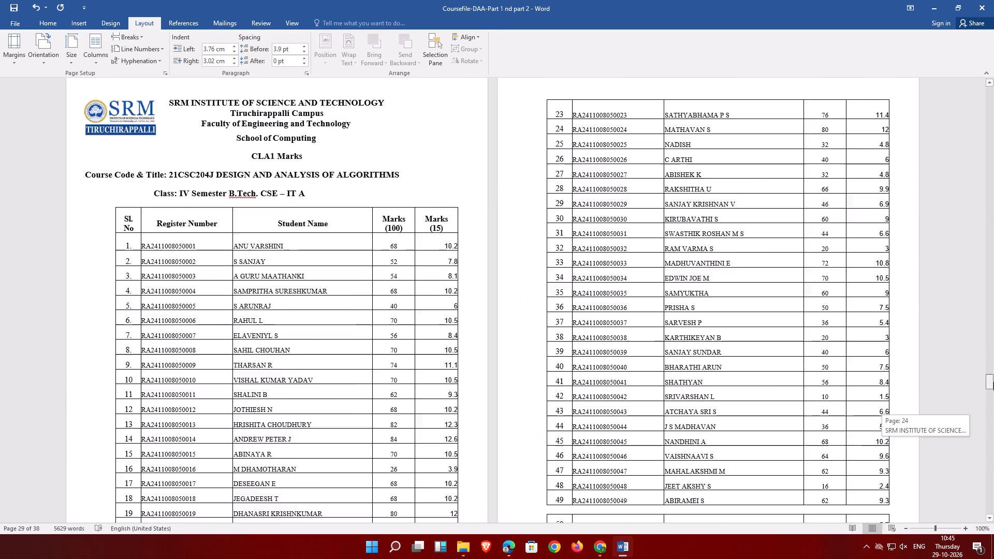
{"action": "left_click_drag", "start_coordinate": [993, 382], "coordinate": [993, 370]}
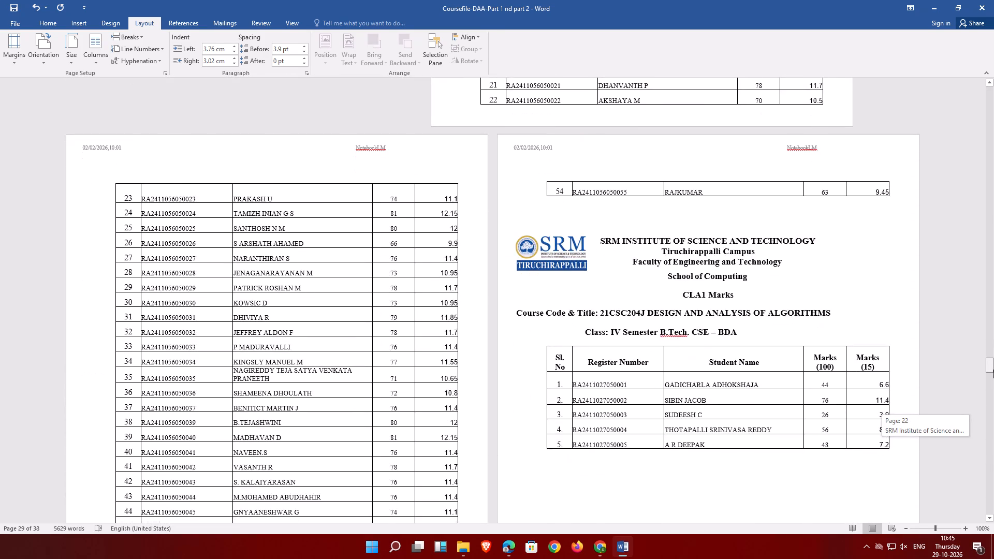
{"action": "left_click_drag", "start_coordinate": [993, 370], "coordinate": [993, 289]}
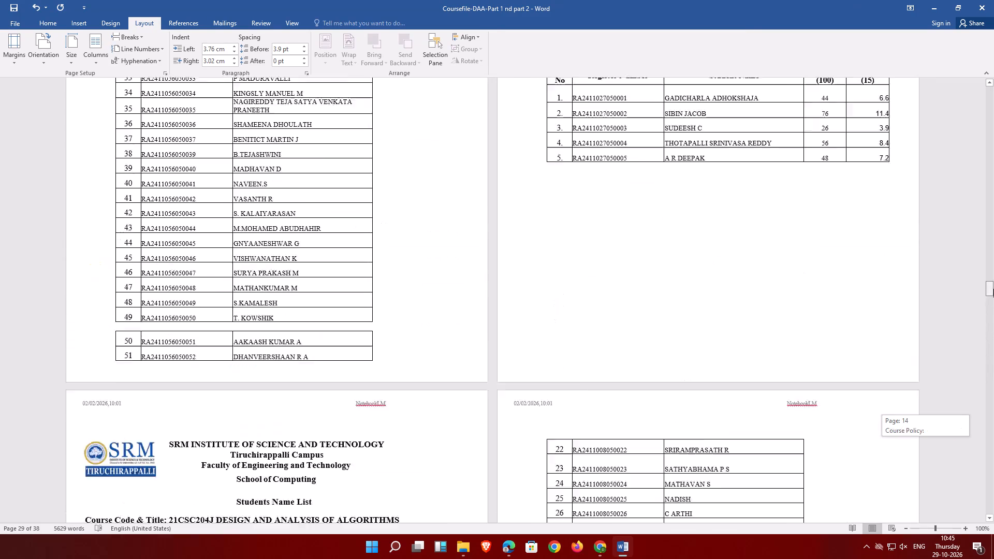
{"action": "left_click_drag", "start_coordinate": [993, 289], "coordinate": [993, 294]}
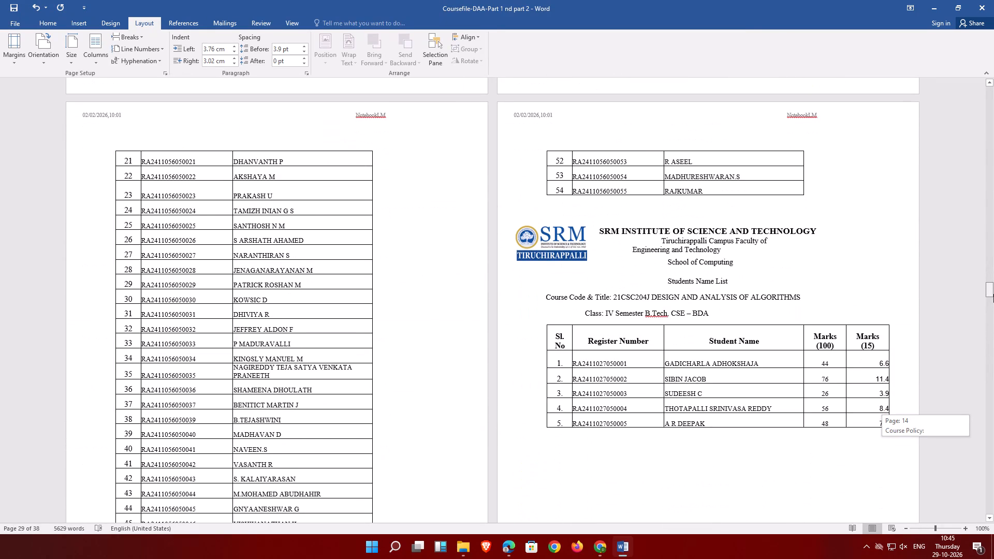
{"action": "left_click_drag", "start_coordinate": [993, 294], "coordinate": [993, 290]}
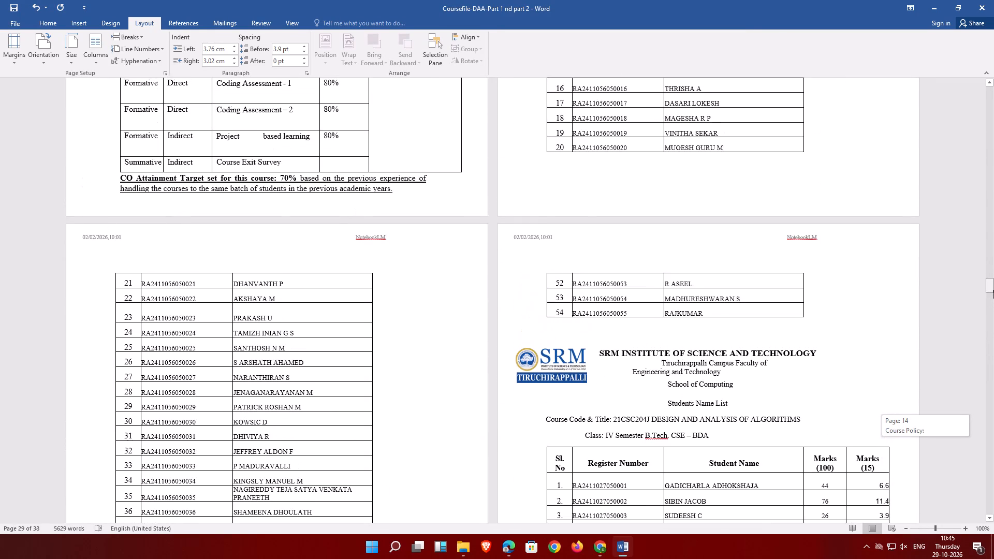
{"action": "left_click_drag", "start_coordinate": [993, 290], "coordinate": [990, 303]}
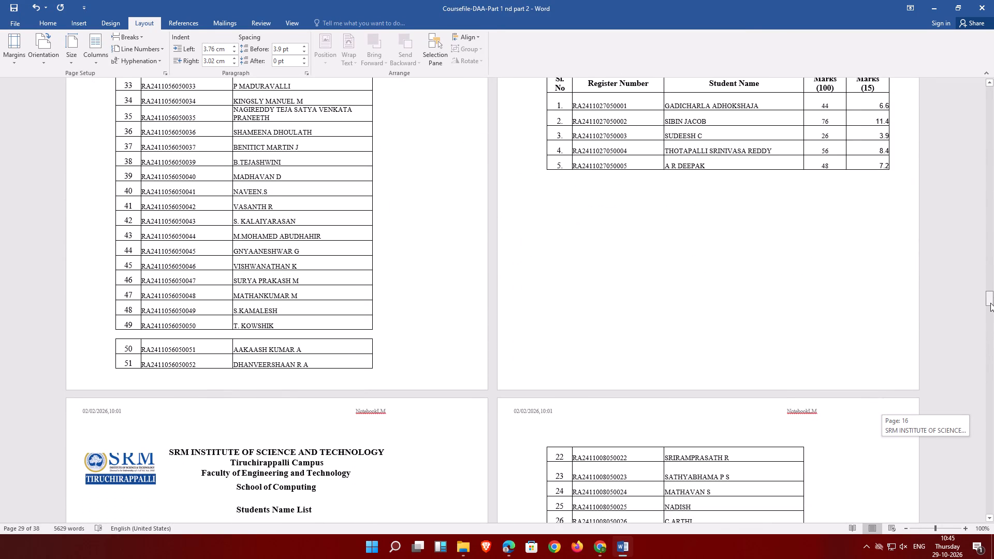
{"action": "left_click_drag", "start_coordinate": [990, 303], "coordinate": [993, 290]}
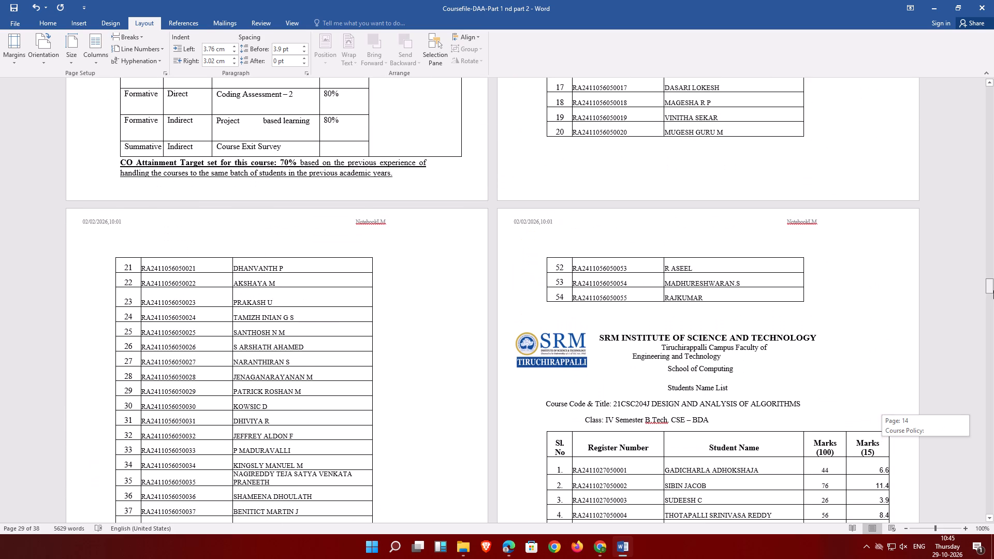
{"action": "left_click_drag", "start_coordinate": [993, 290], "coordinate": [993, 304]}
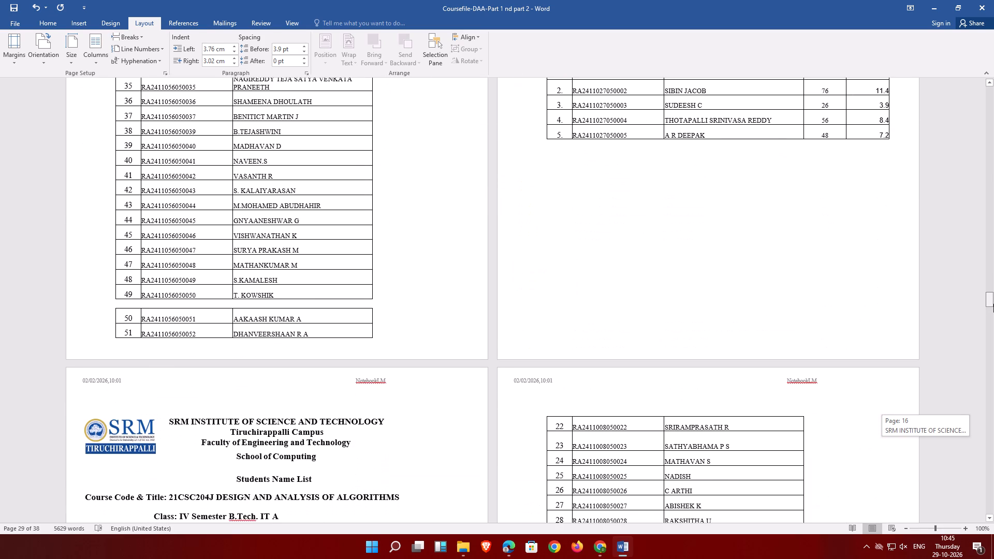
{"action": "left_click_drag", "start_coordinate": [993, 304], "coordinate": [993, 257]}
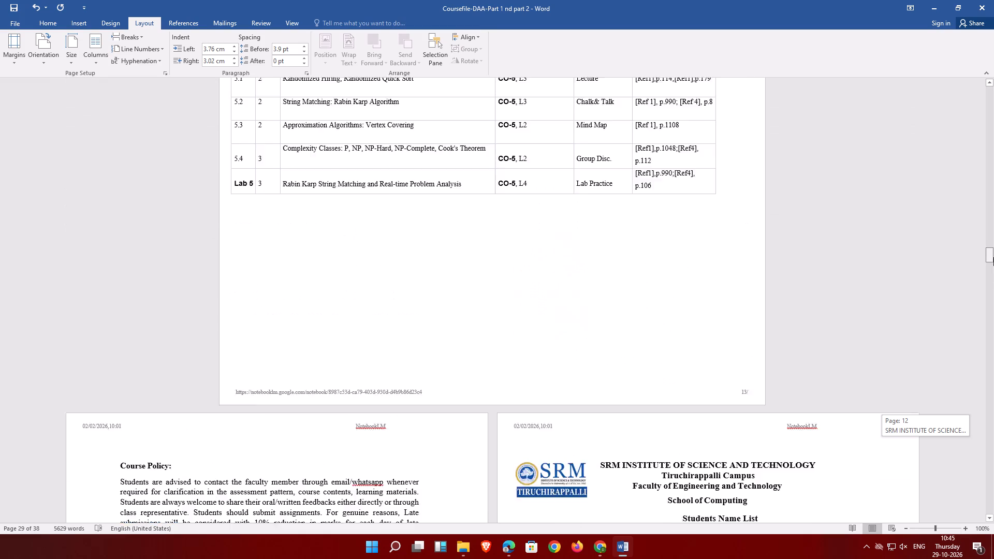
{"action": "left_click_drag", "start_coordinate": [993, 257], "coordinate": [993, 305]}
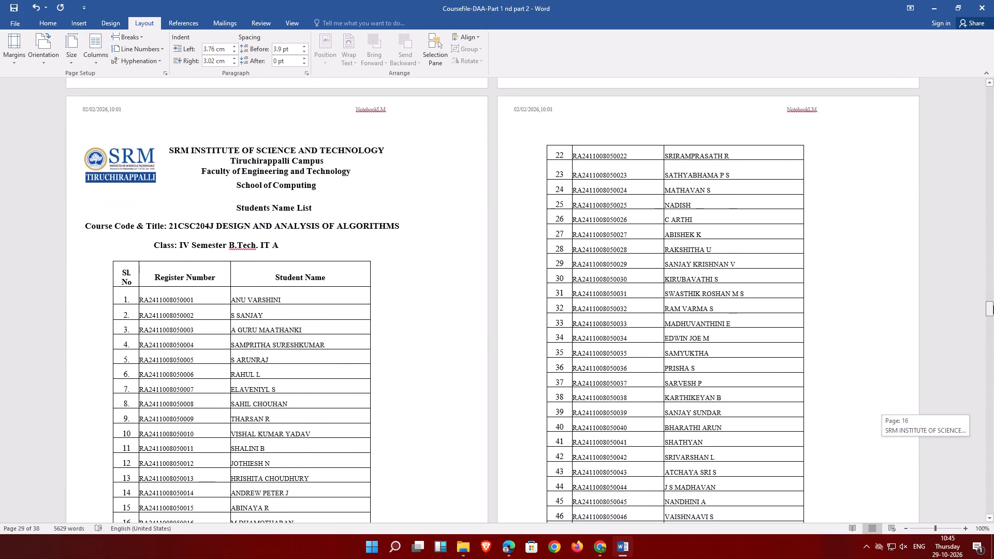
{"action": "left_click_drag", "start_coordinate": [993, 305], "coordinate": [992, 309]}
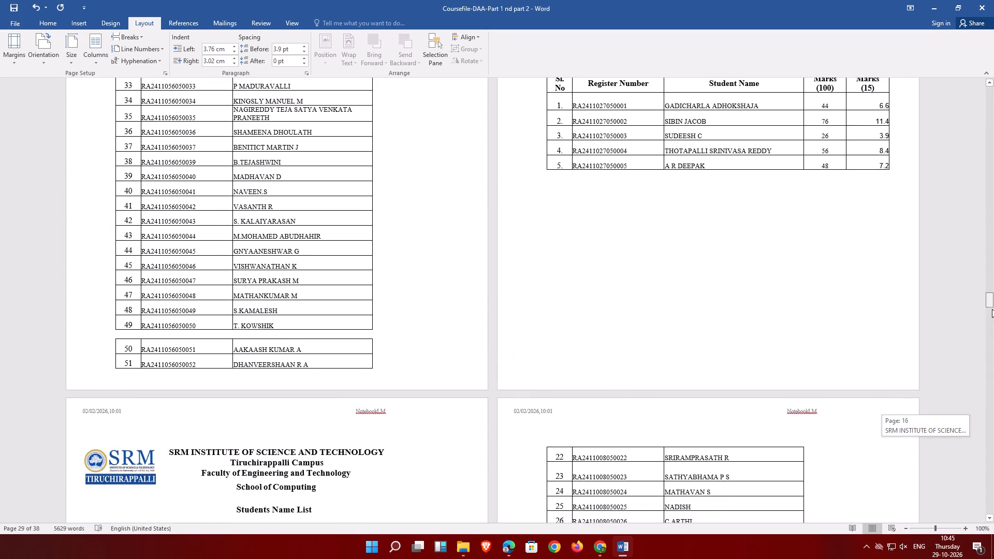
{"action": "left_click_drag", "start_coordinate": [992, 309], "coordinate": [987, 380]}
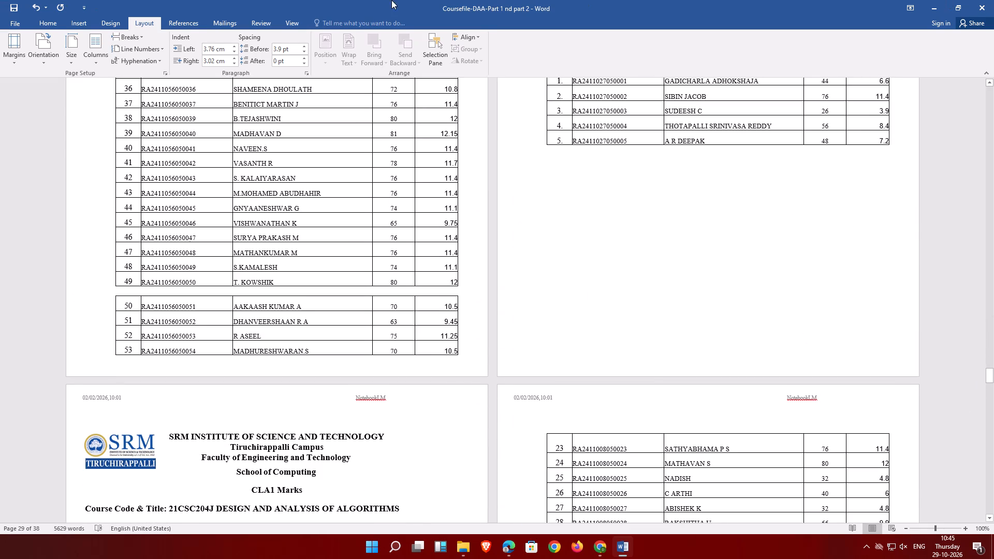
Arrange the document window and set the display to one whole page at a time.
{"action": "left_click", "coordinate": [288, 22]}
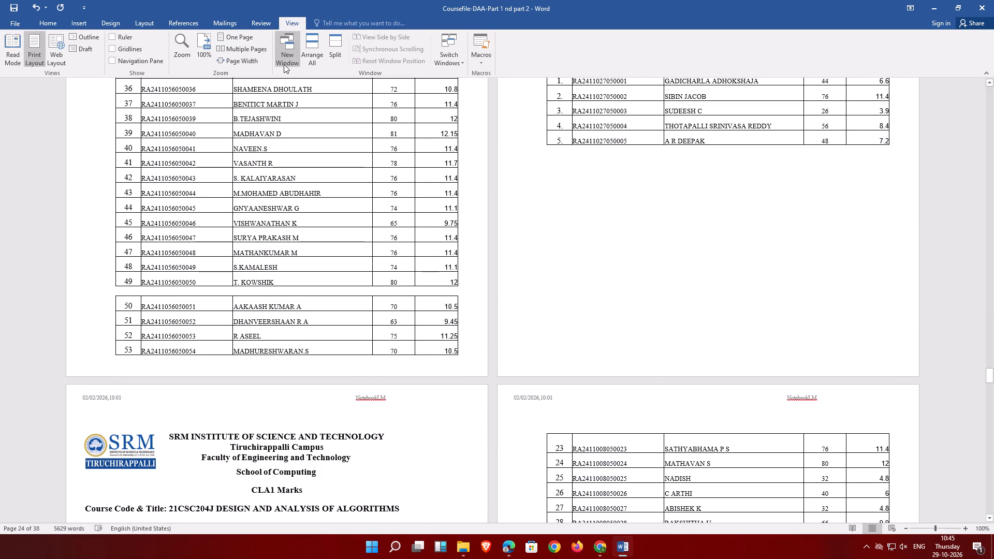
{"action": "left_click", "coordinate": [309, 47]}
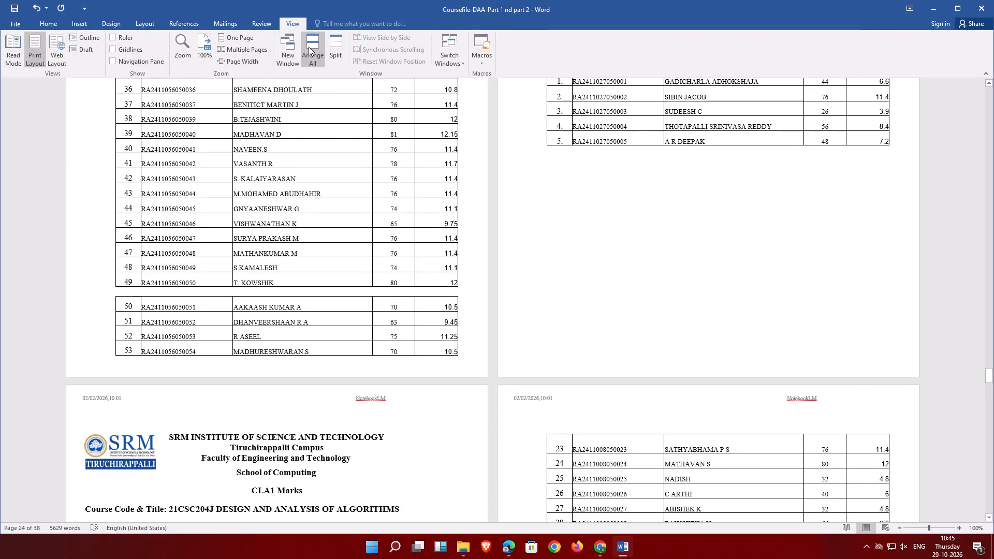
{"action": "left_click", "coordinate": [220, 39]}
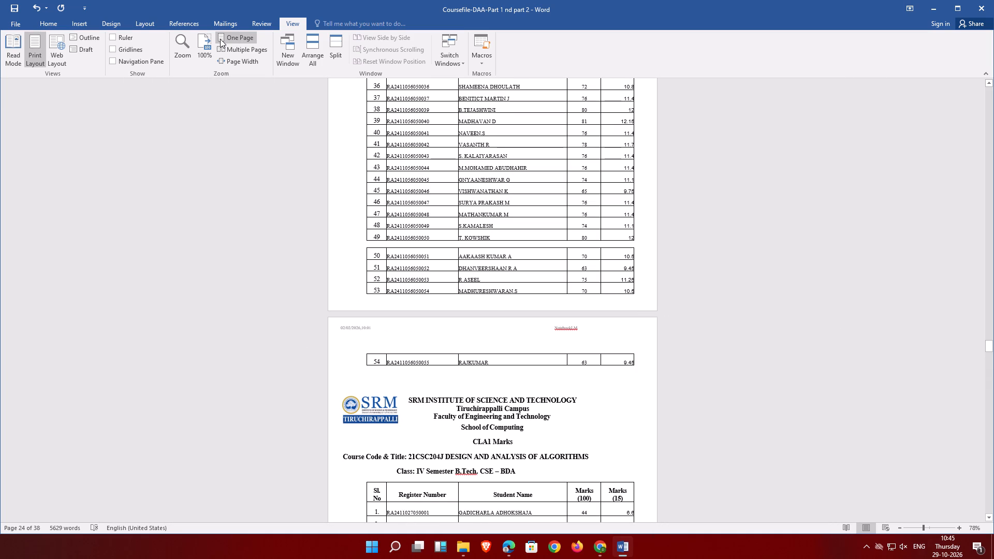
Review the course file from the cover page through the programme outcomes, lesson plan, syllabus, test plans and unit schedule.
{"action": "left_click", "coordinate": [990, 317]}
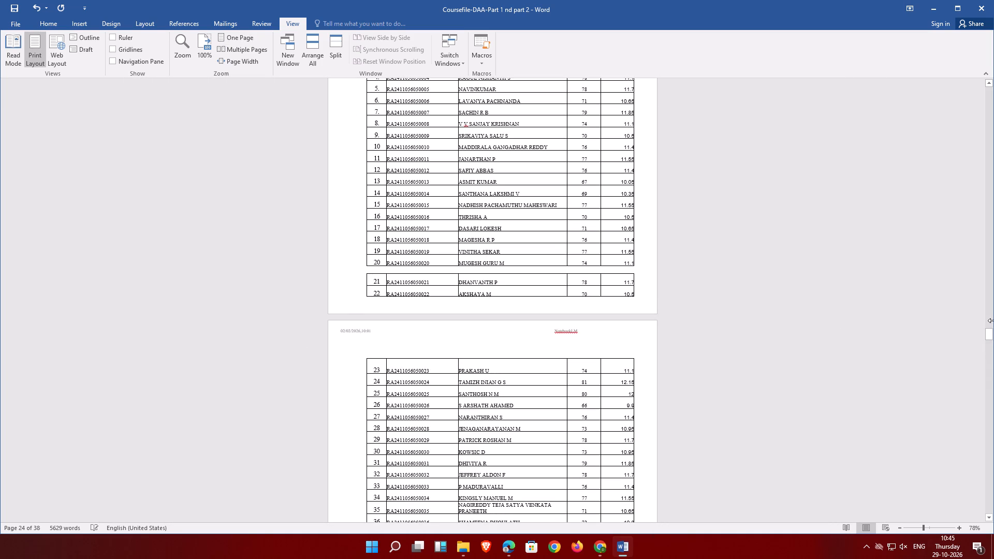
{"action": "left_click_drag", "start_coordinate": [989, 333], "coordinate": [993, 49]}
{"action": "key", "text": "Page_Down"}
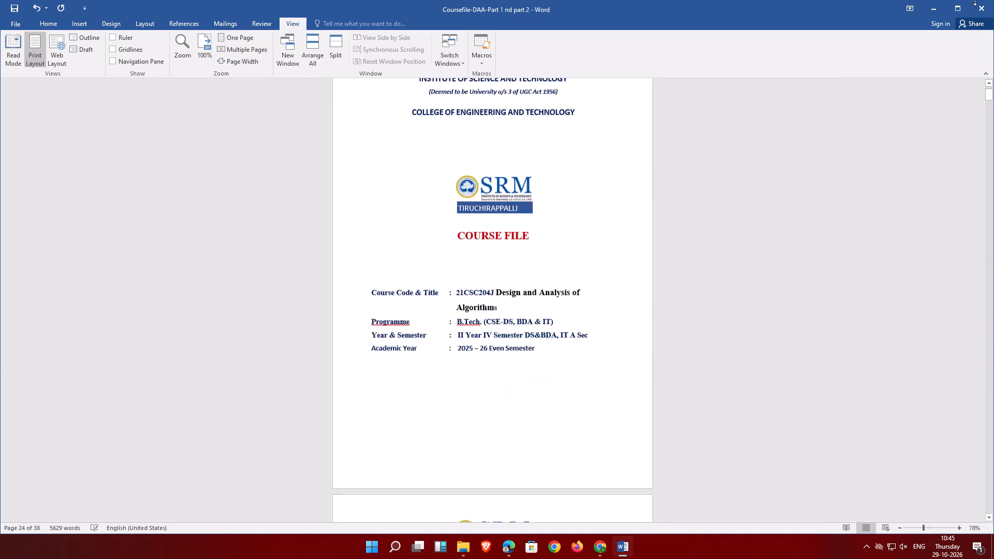
{"action": "key", "text": "Page_Down"}
{"action": "key", "text": "Page_Down"}
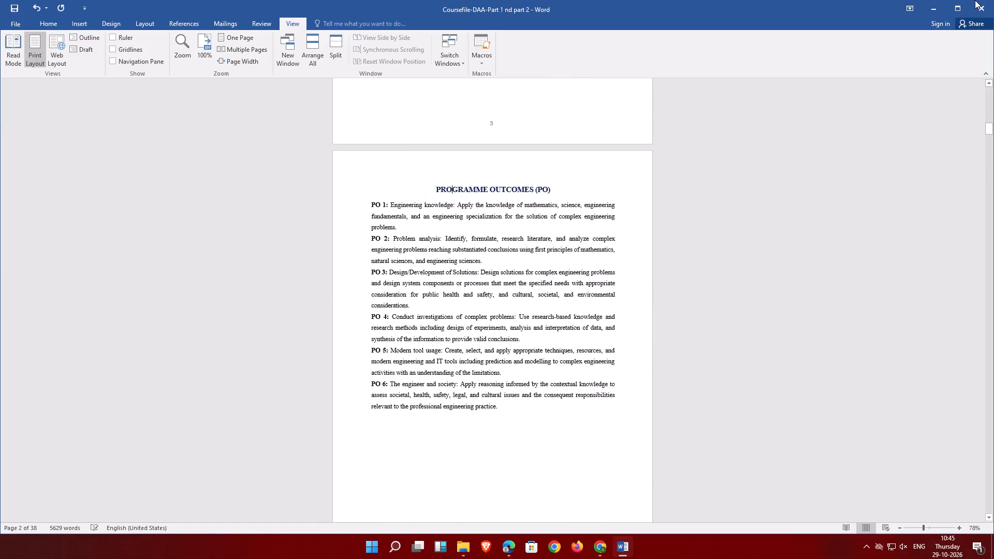
{"action": "key", "text": "Page_Down"}
{"action": "key", "text": "Page_Down"}
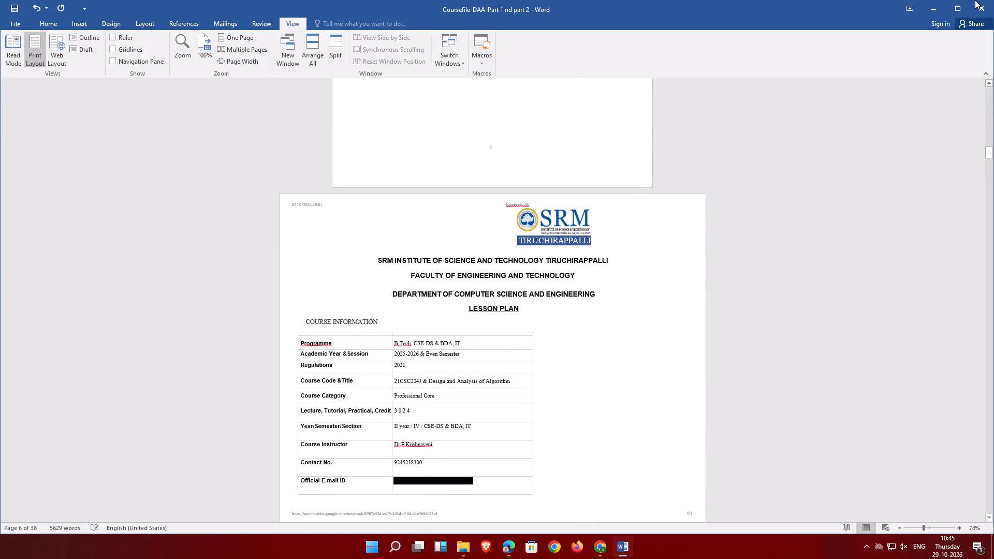
{"action": "key", "text": "Page_Down"}
{"action": "key", "text": "Page_Down"}
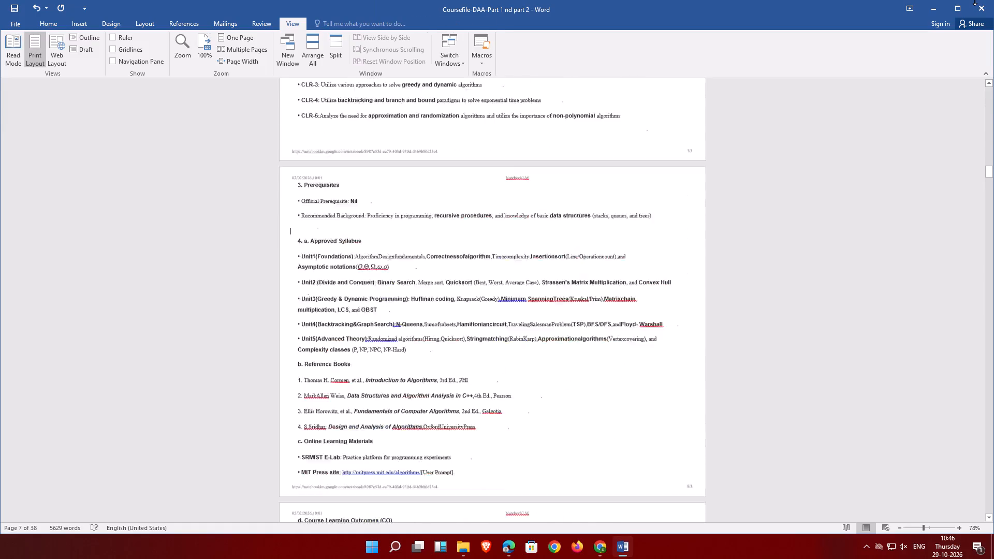
{"action": "key", "text": "Page_Down"}
{"action": "key", "text": "Page_Down"}
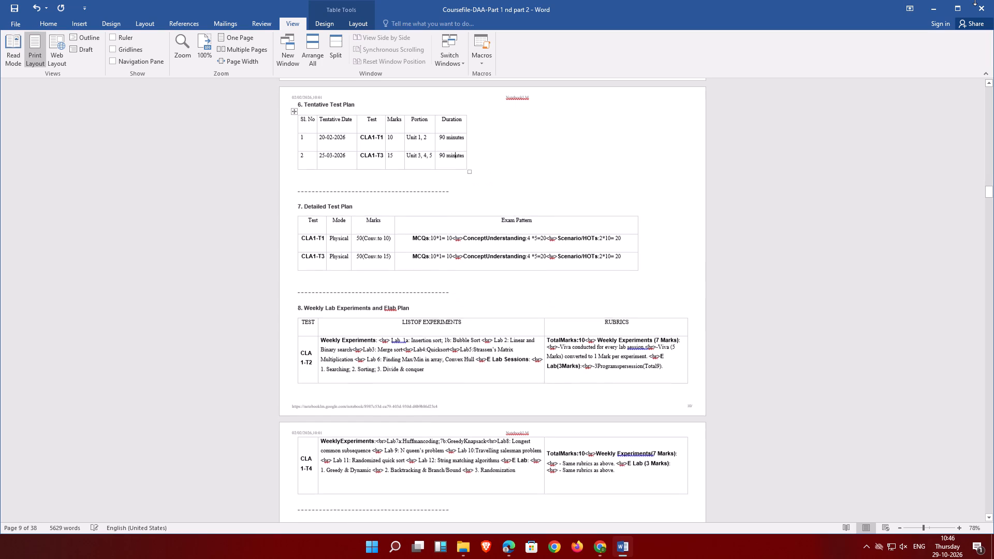
{"action": "key", "text": "Page_Down"}
{"action": "key", "text": "Page_Down"}
{"action": "key", "text": "Page_Down"}
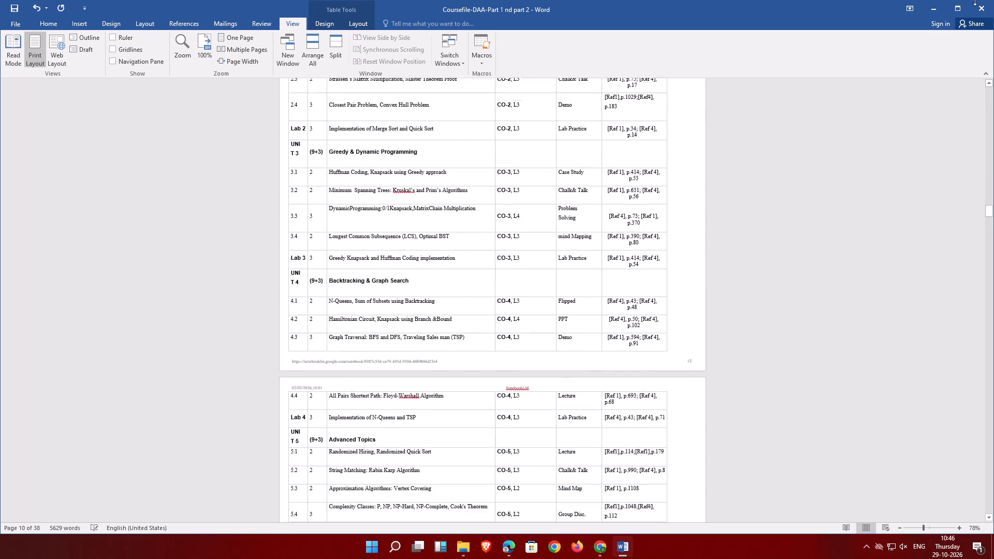
{"action": "key", "text": "Page_Down"}
Examine the page layout of the CSE – DS, CSE – BDA and IT A student name lists.
{"action": "key", "text": "Page_Down"}
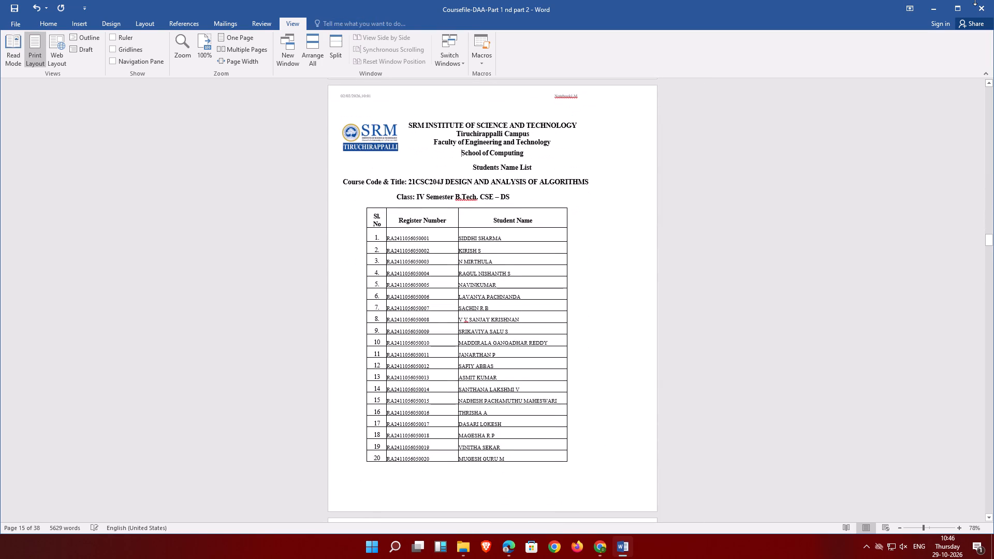
{"action": "key", "text": "Page_Down"}
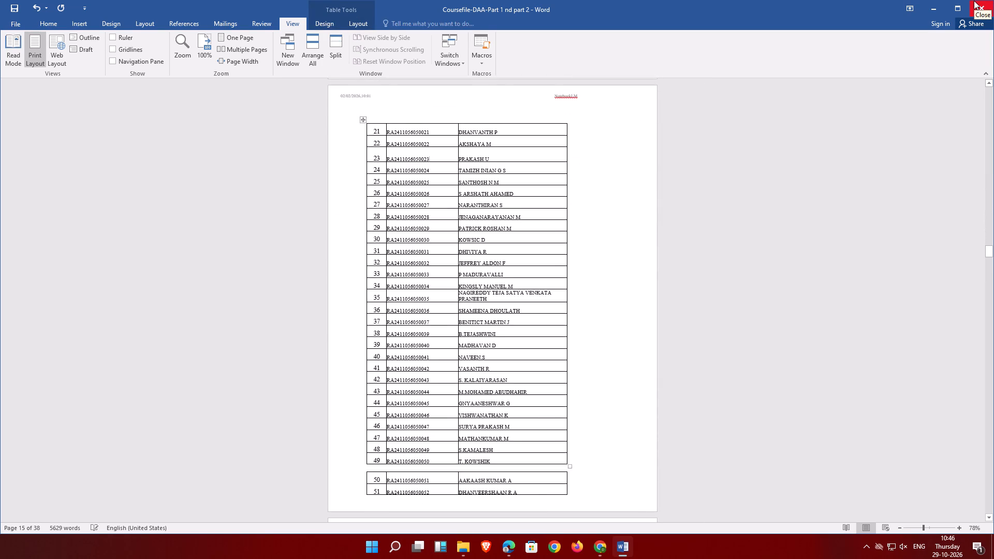
{"action": "key", "text": "Page_Down"}
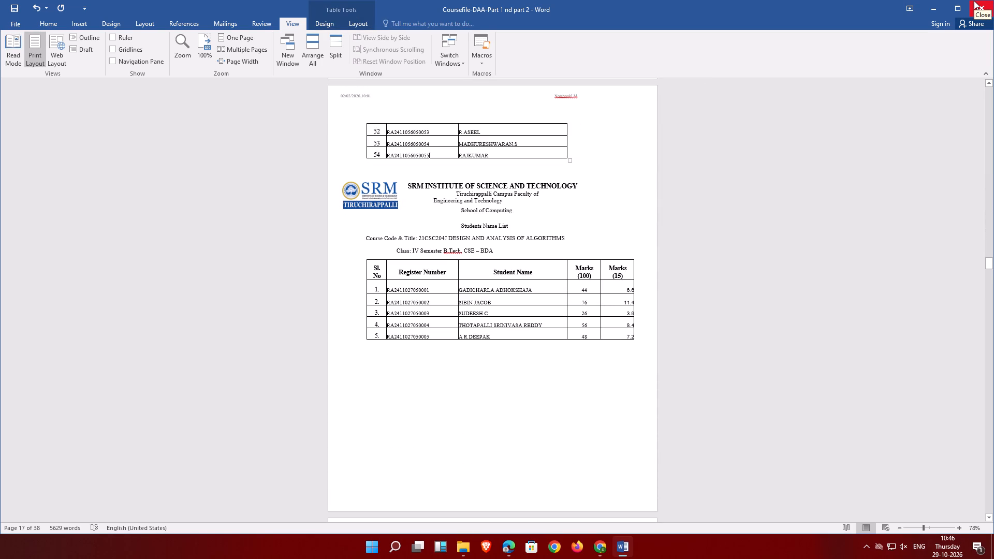
{"action": "key", "text": "Page_Up"}
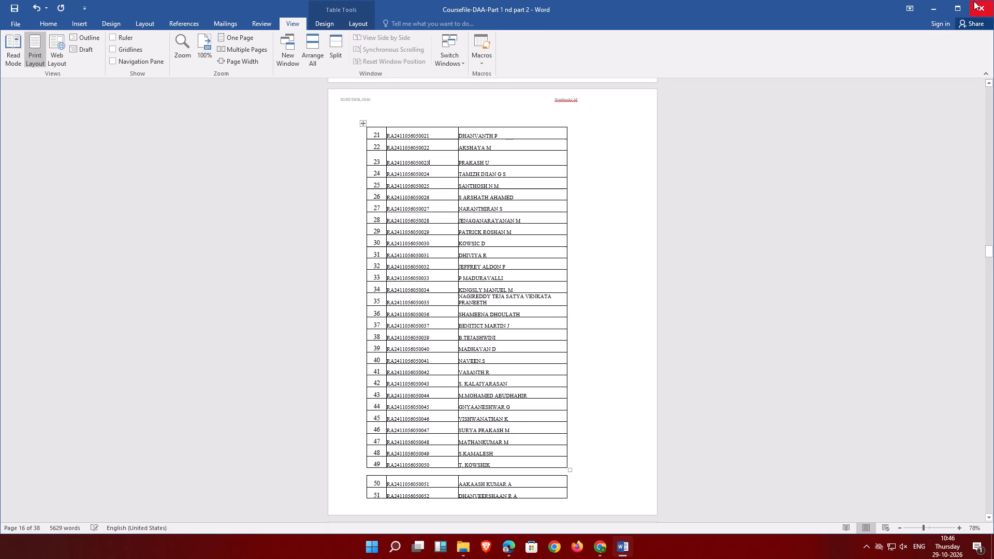
{"action": "key", "text": "Page_Down"}
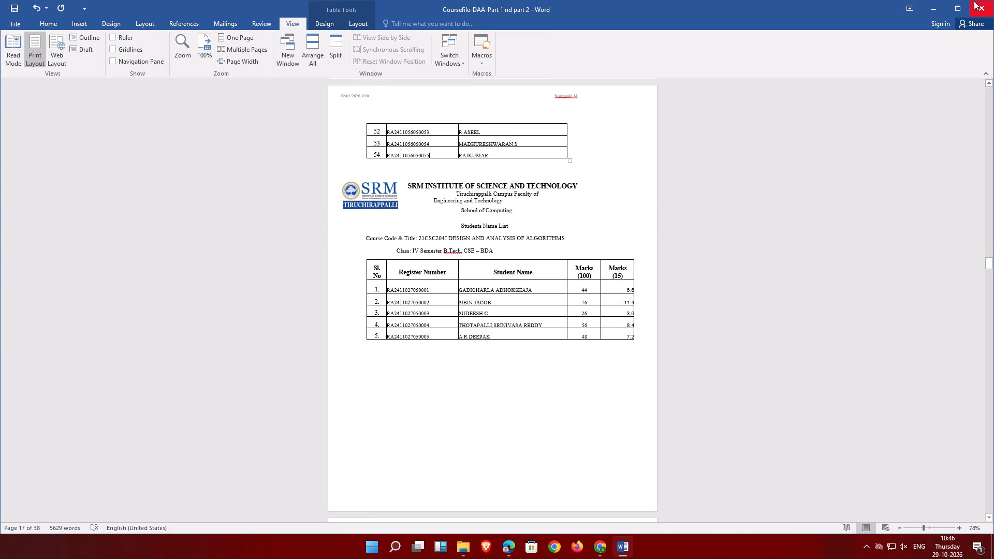
{"action": "key", "text": "Page_Down"}
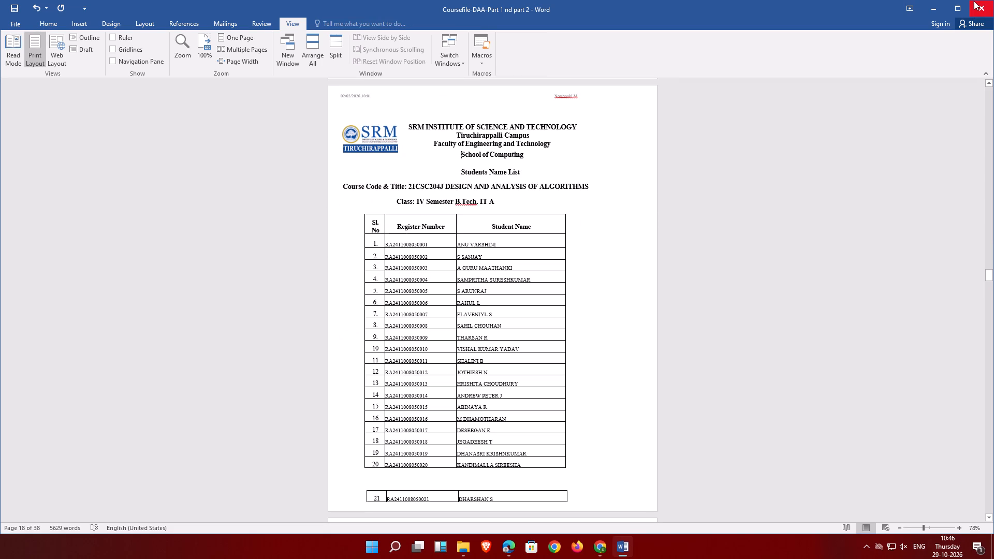
{"action": "key", "text": "Page_Down"}
{"action": "key", "text": "Page_Up"}
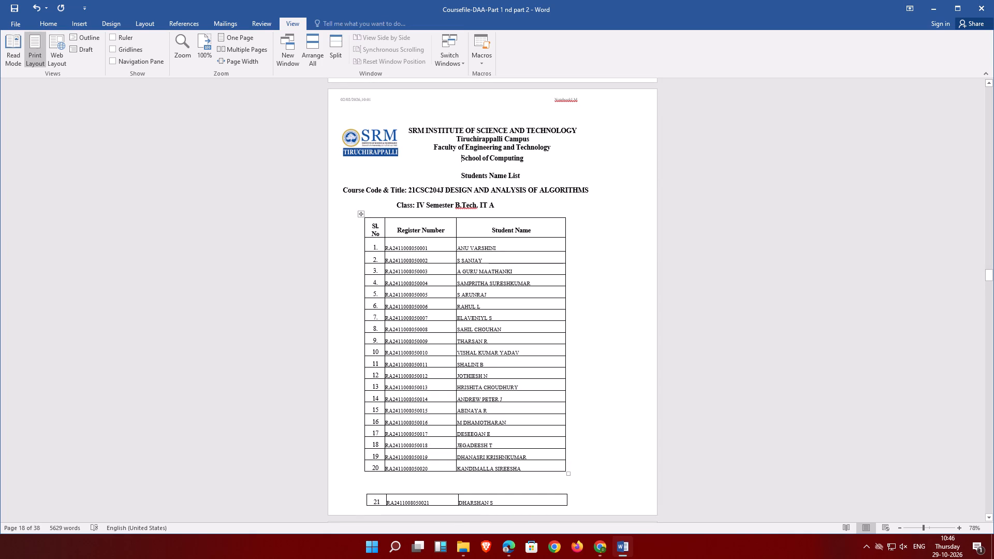
Add one blank line above row 21 of the IT A student name list so that row moves to the following page.
{"action": "left_click", "coordinate": [377, 486]}
{"action": "key", "text": "Return"}
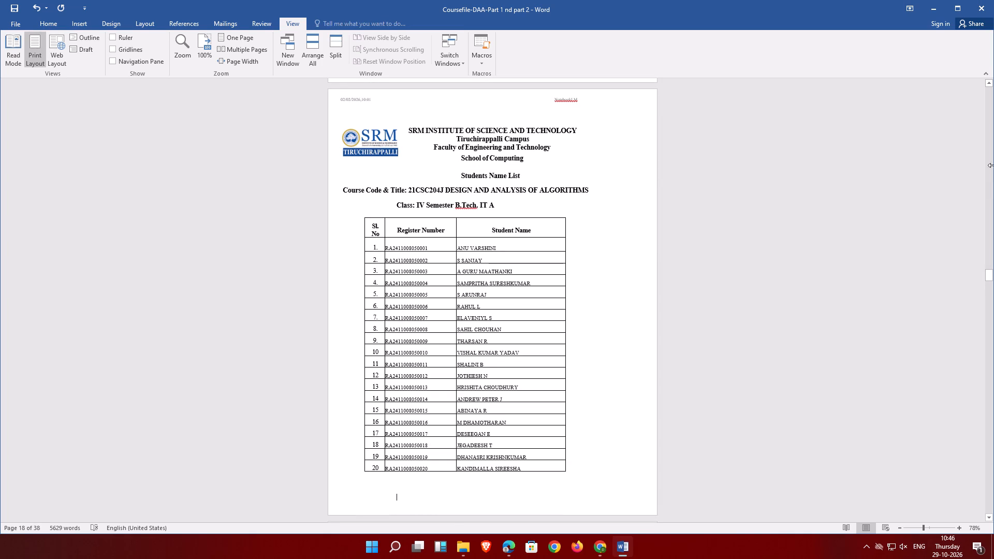
Centre the serial numbers 55 to 60 in the IT A student name list.
{"action": "left_click", "coordinate": [990, 520]}
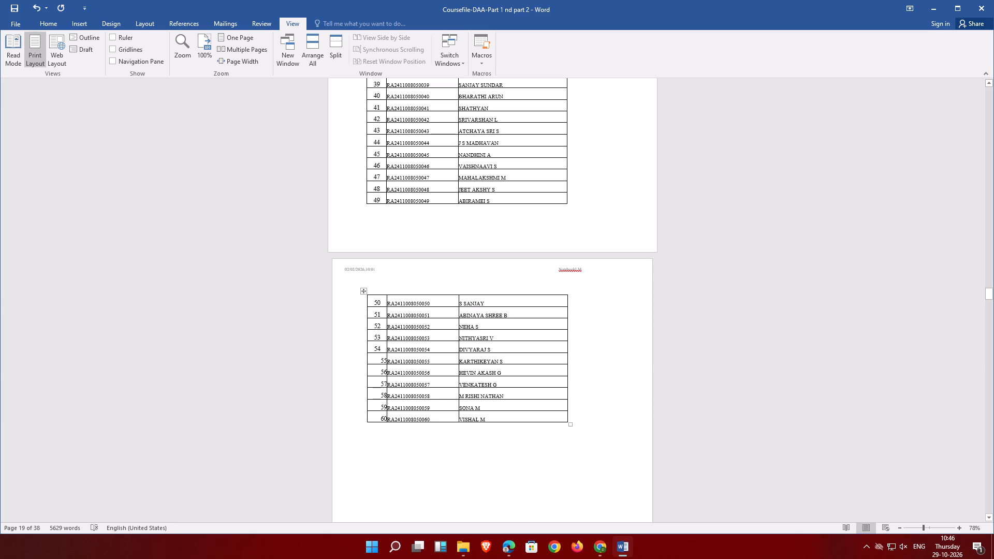
{"action": "left_click_drag", "start_coordinate": [381, 362], "coordinate": [379, 418]}
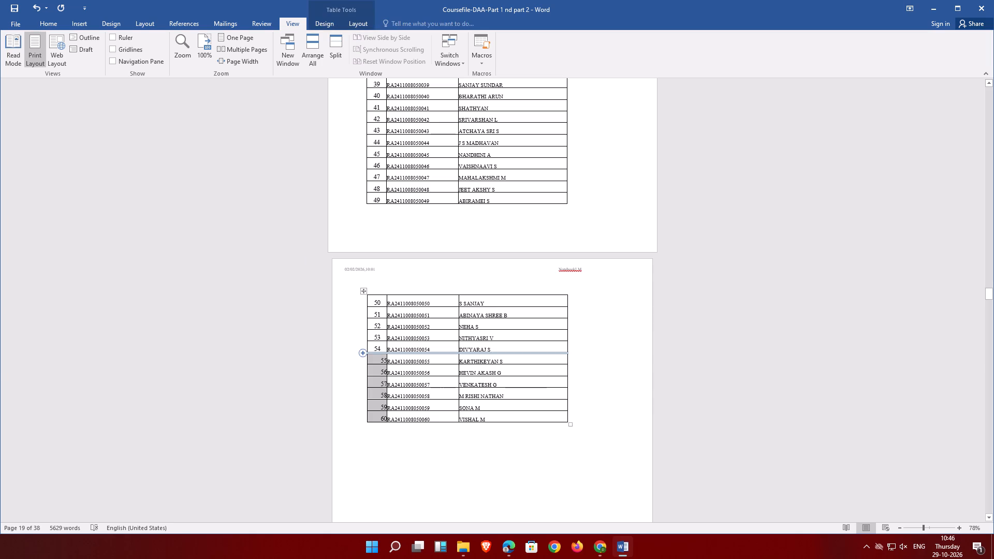
{"action": "left_click", "coordinate": [50, 21]}
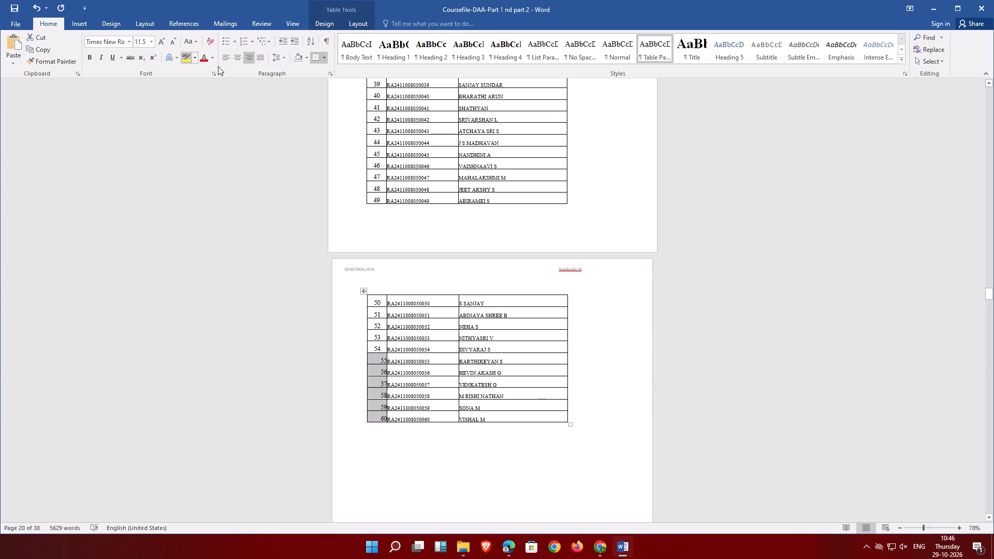
{"action": "left_click", "coordinate": [233, 58]}
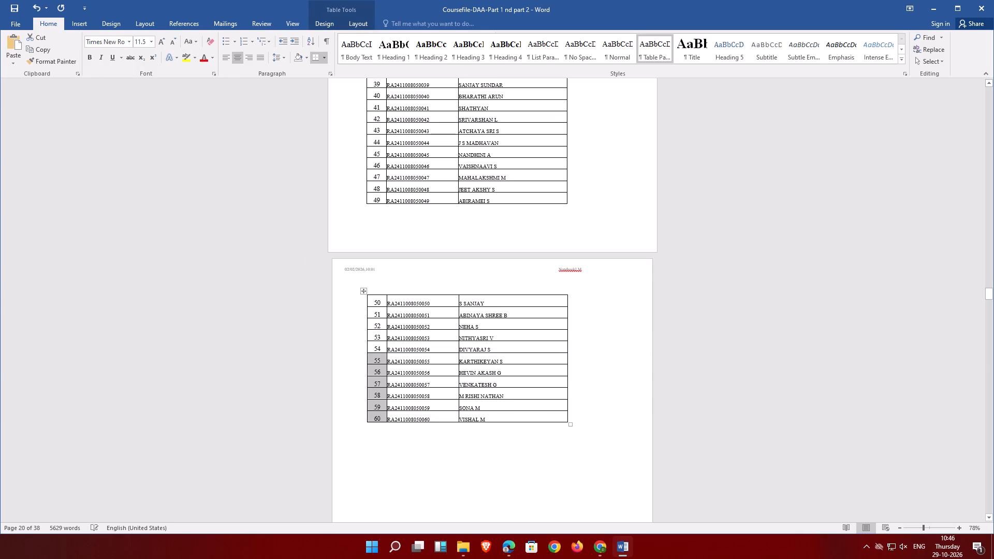
{"action": "left_click", "coordinate": [524, 454]}
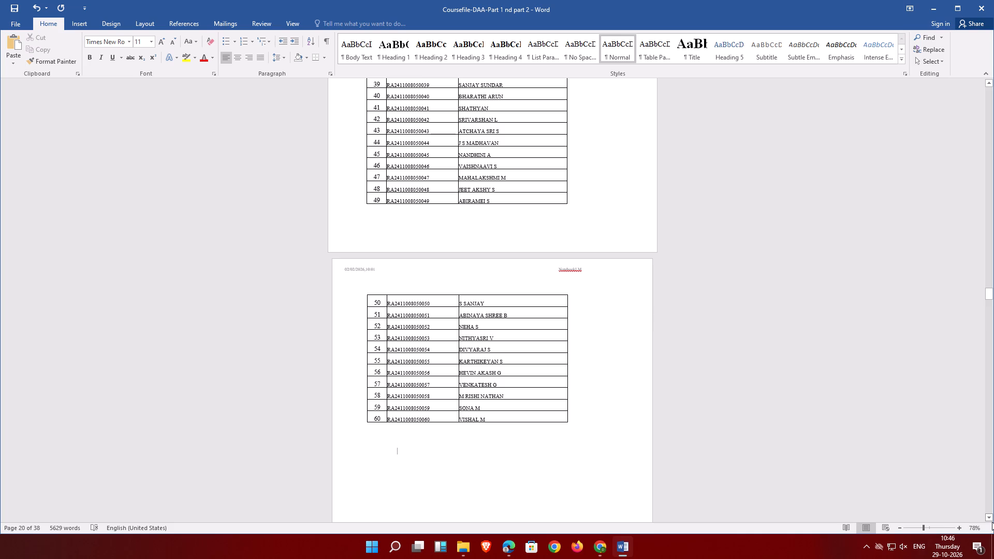
Centre the Marks (15) values in rows 1 to 22 of the CSE – DS CLA1 marks list.
{"action": "left_click", "coordinate": [992, 522]}
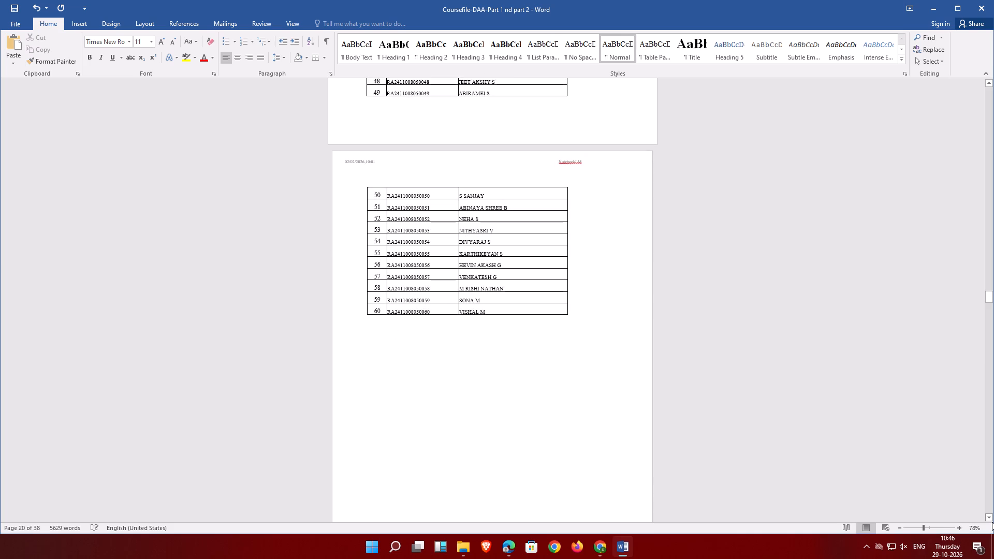
{"action": "left_click", "coordinate": [992, 522]}
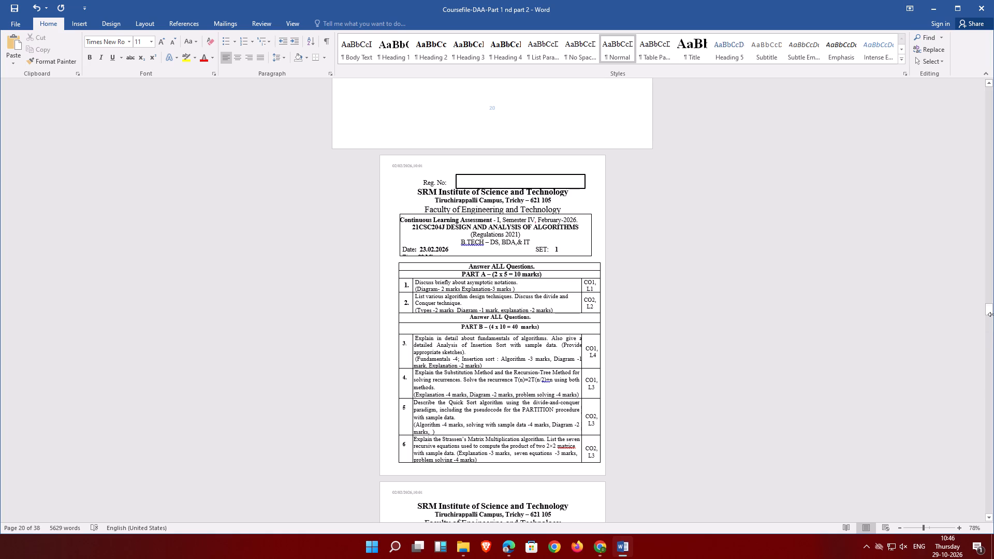
{"action": "left_click_drag", "start_coordinate": [992, 308], "coordinate": [990, 310]}
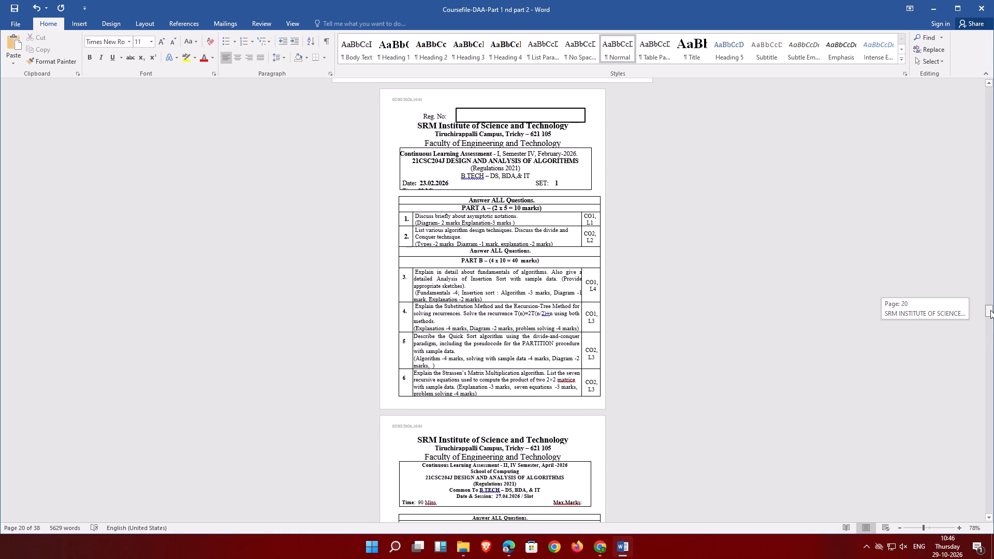
{"action": "left_click_drag", "start_coordinate": [990, 310], "coordinate": [988, 325]}
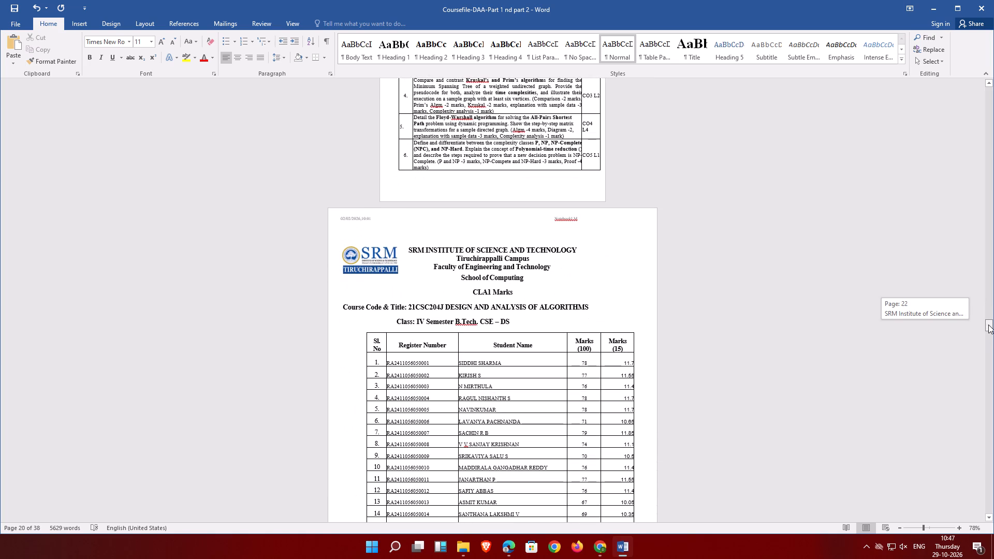
{"action": "left_click_drag", "start_coordinate": [988, 325], "coordinate": [987, 335]}
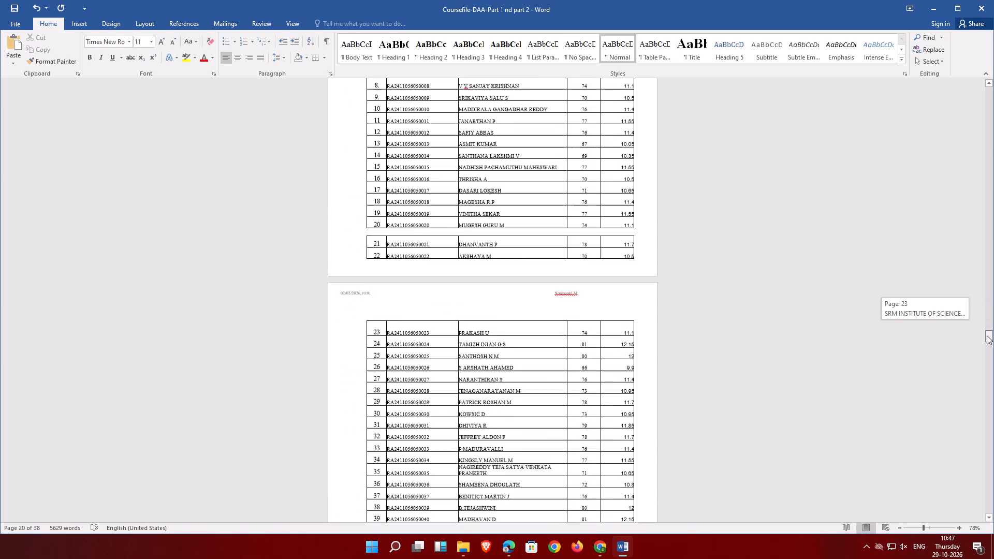
{"action": "left_click_drag", "start_coordinate": [987, 335], "coordinate": [987, 326]}
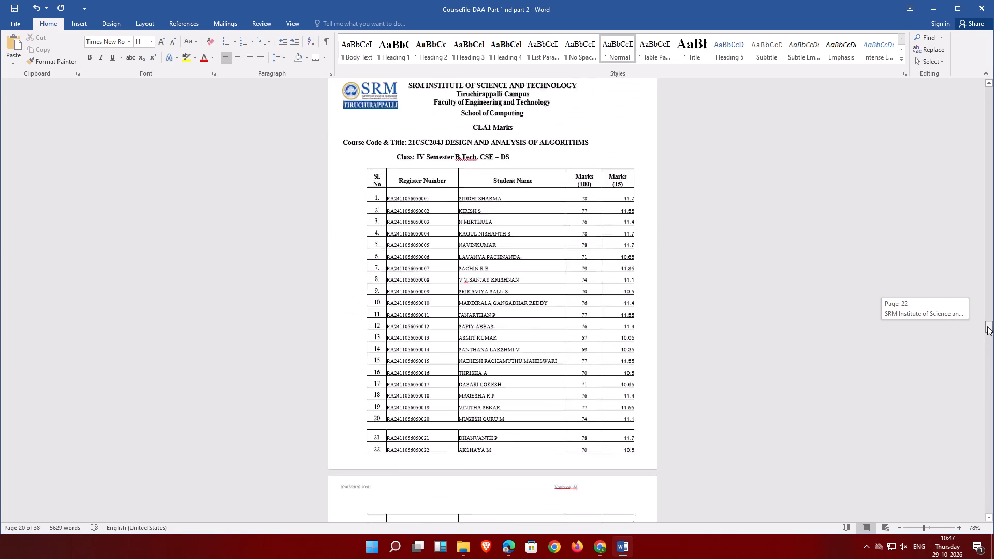
{"action": "left_click_drag", "start_coordinate": [987, 326], "coordinate": [988, 328]}
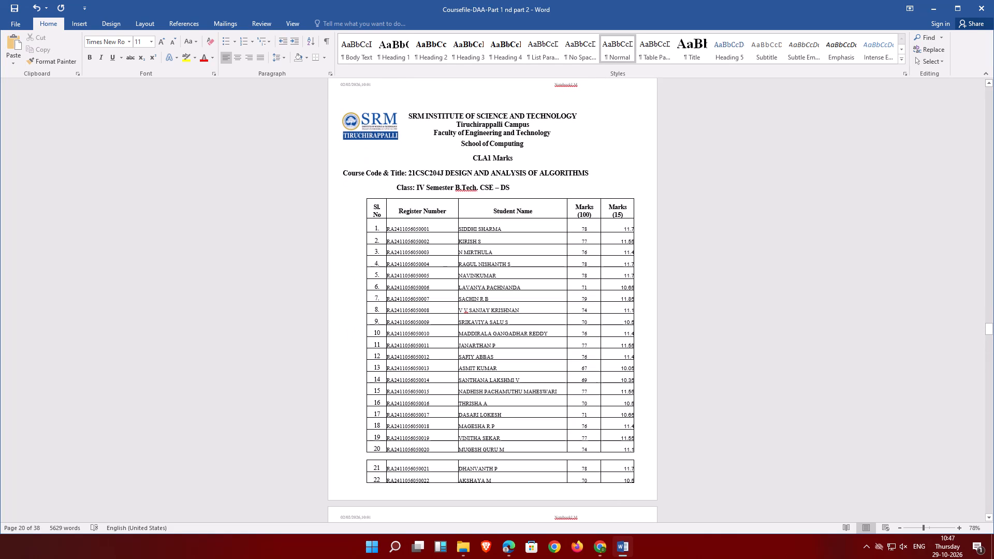
{"action": "left_click_drag", "start_coordinate": [619, 226], "coordinate": [625, 321]}
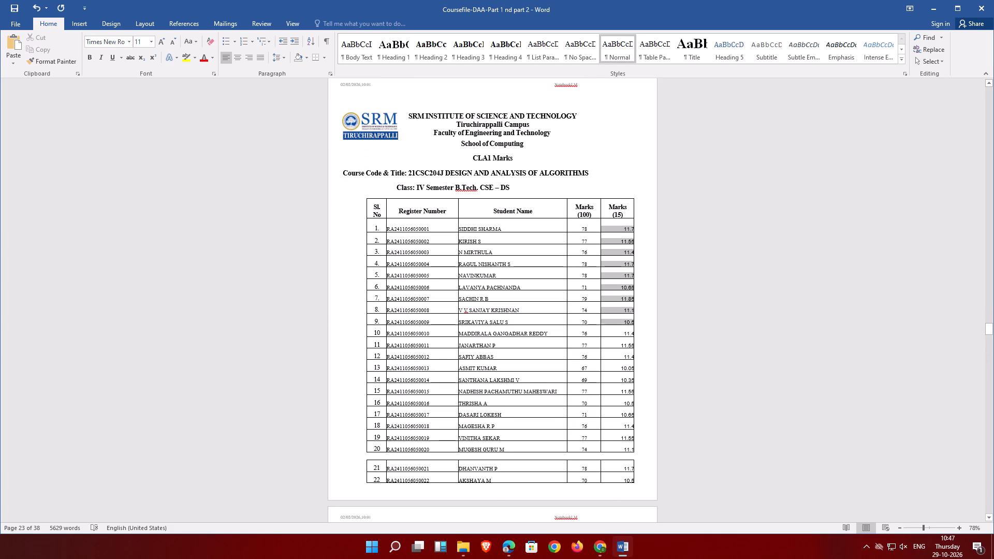
{"action": "left_click_drag", "start_coordinate": [625, 321], "coordinate": [622, 442]}
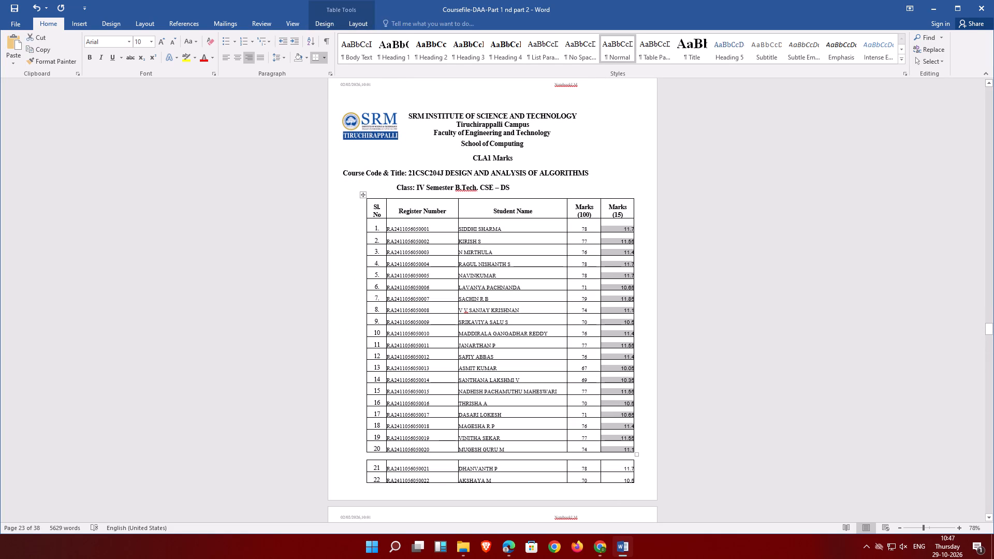
{"action": "left_click", "coordinate": [233, 54]}
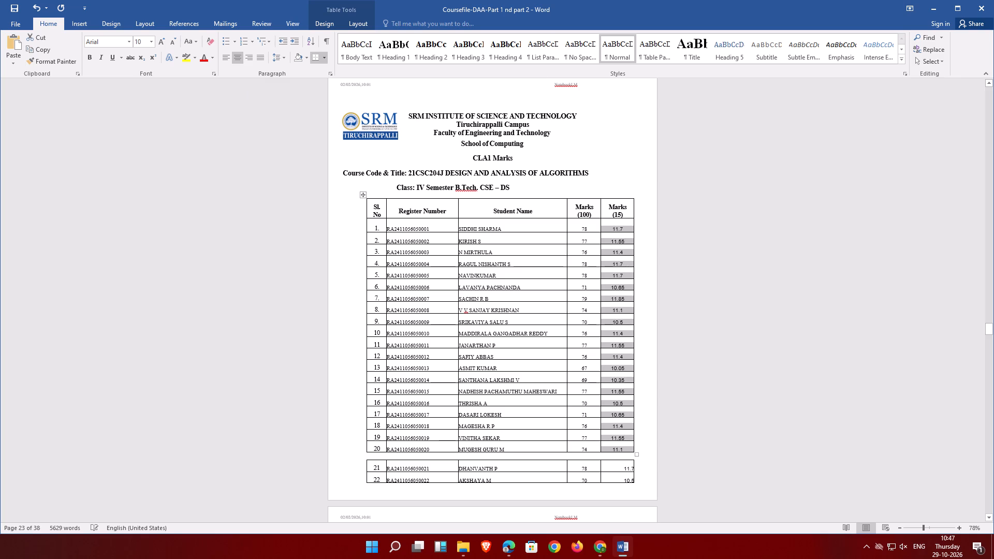
{"action": "left_click_drag", "start_coordinate": [621, 471], "coordinate": [622, 483]}
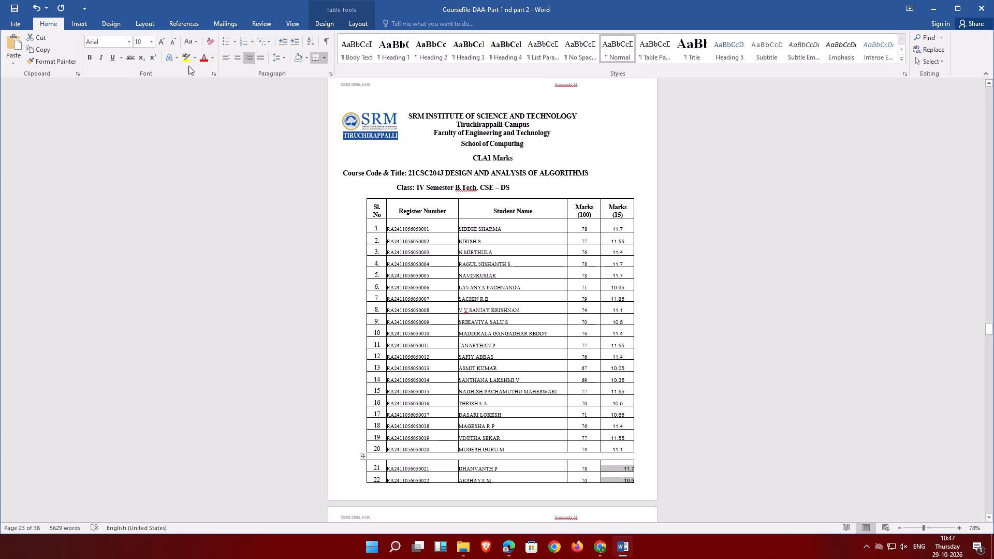
{"action": "left_click", "coordinate": [236, 58]}
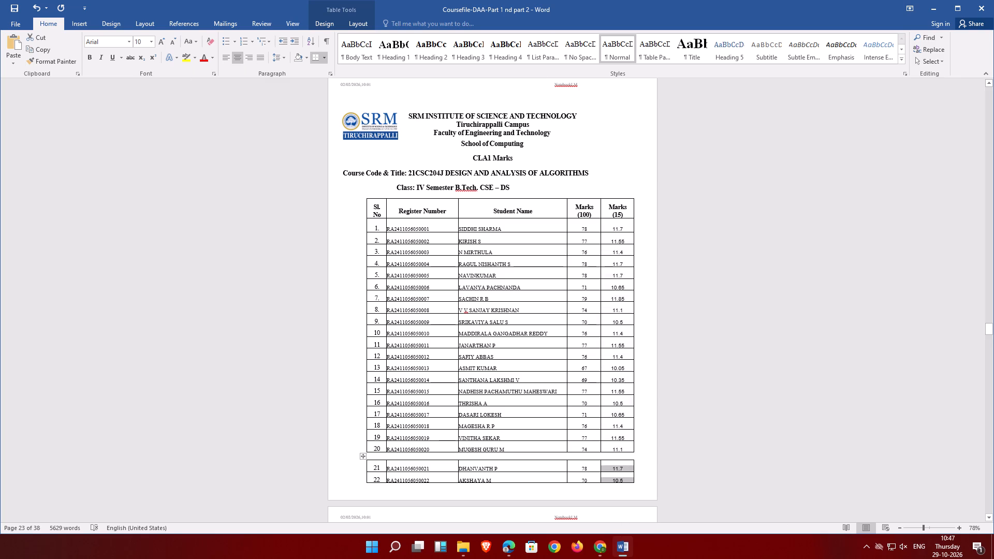
Centre the Marks (15) values in rows 23 to 53 of the CSE – DS CLA1 marks list.
{"action": "left_click_drag", "start_coordinate": [990, 330], "coordinate": [988, 344]}
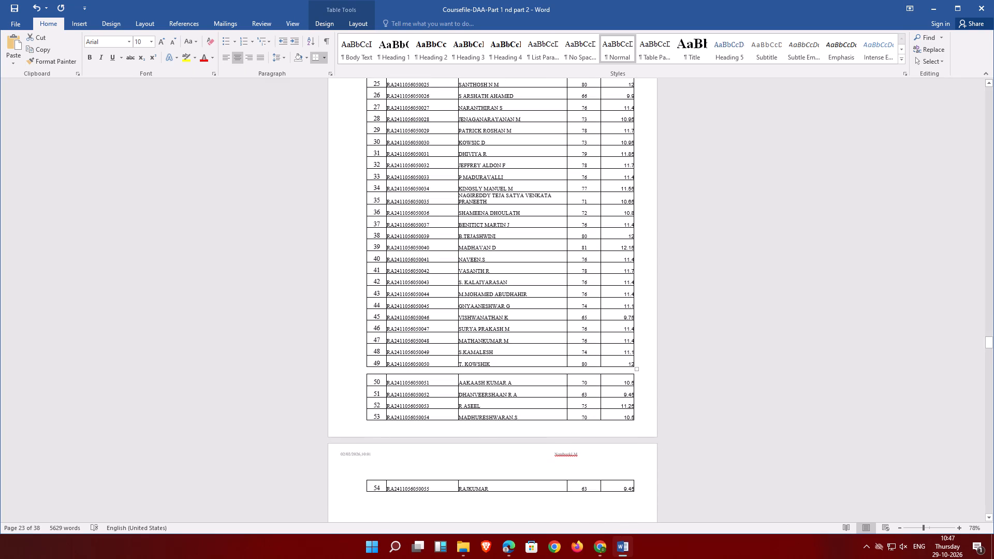
{"action": "left_click", "coordinate": [988, 341]}
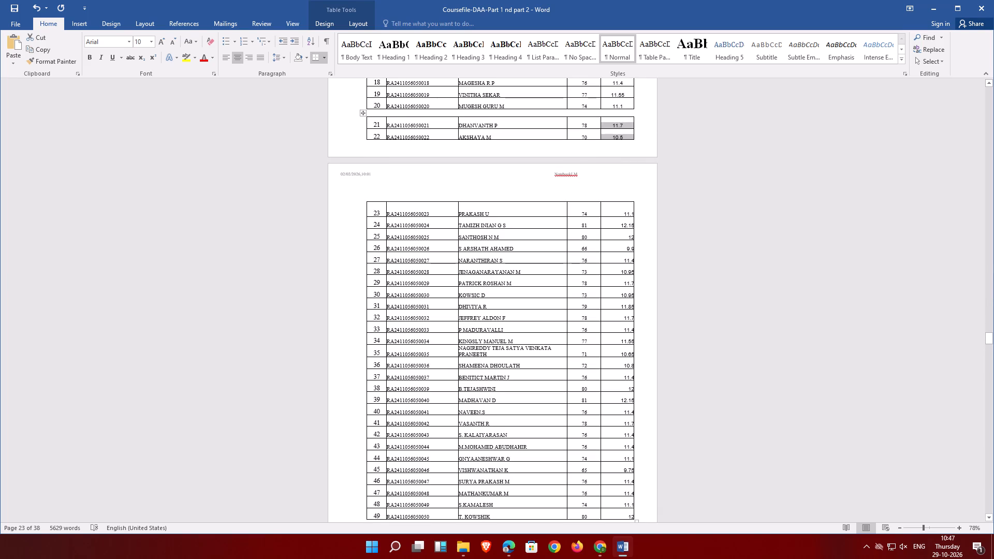
{"action": "left_click_drag", "start_coordinate": [617, 214], "coordinate": [611, 520]}
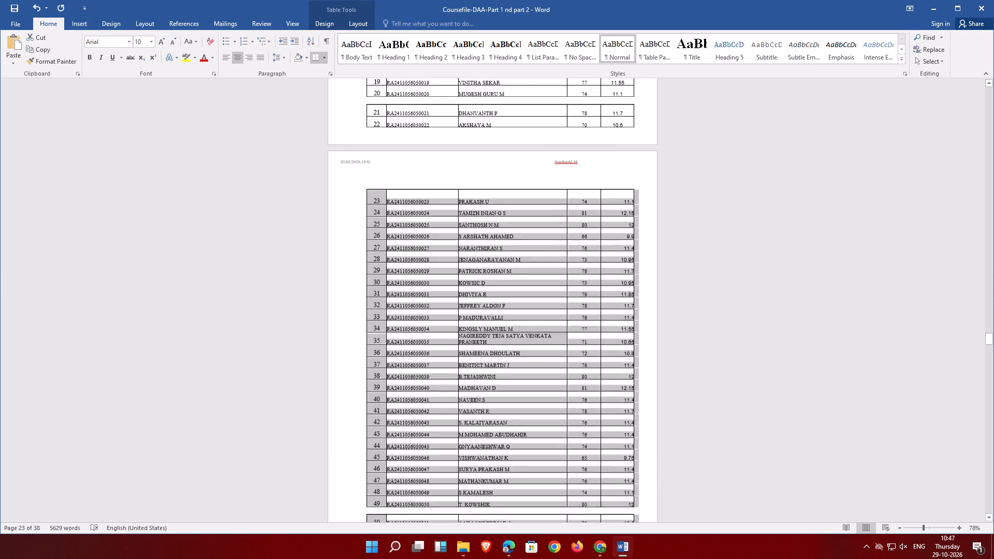
{"action": "left_click_drag", "start_coordinate": [611, 520], "coordinate": [611, 443]}
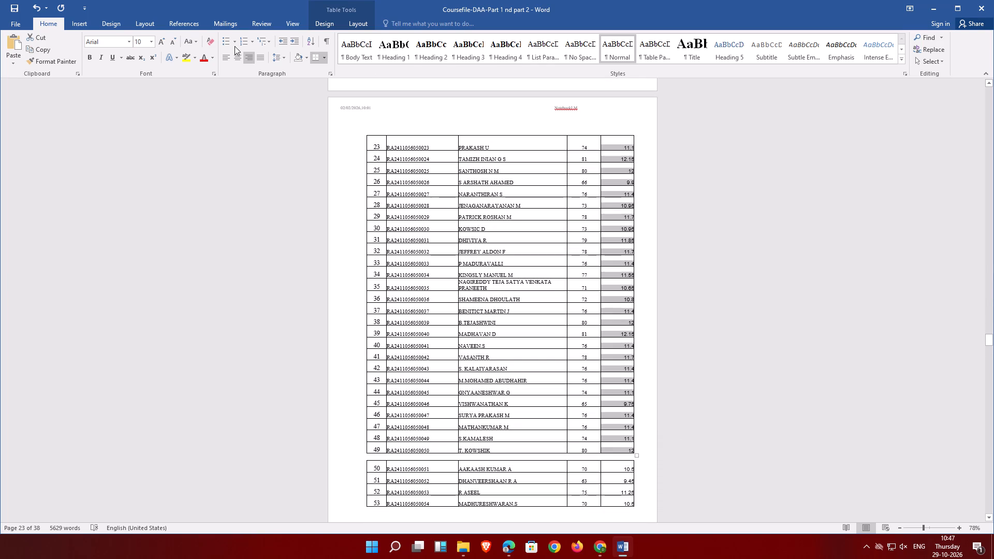
{"action": "left_click", "coordinate": [238, 56]}
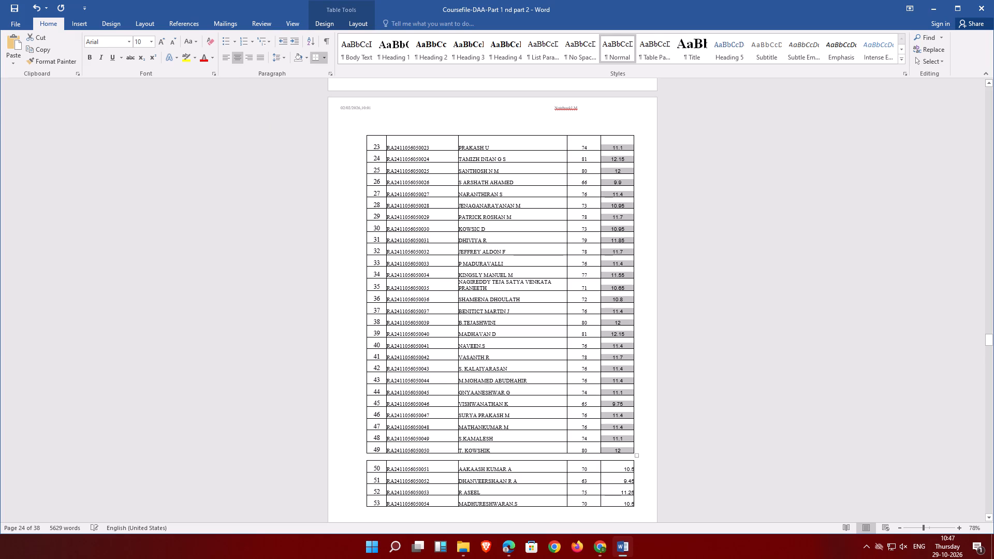
{"action": "left_click_drag", "start_coordinate": [621, 470], "coordinate": [630, 502]}
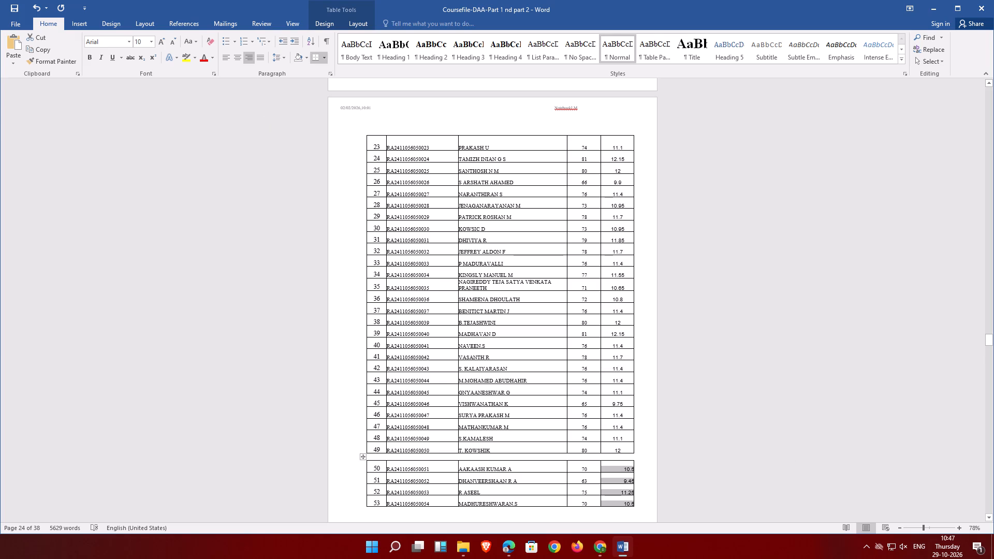
{"action": "left_click", "coordinate": [239, 61]}
{"action": "left_click", "coordinate": [943, 396]}
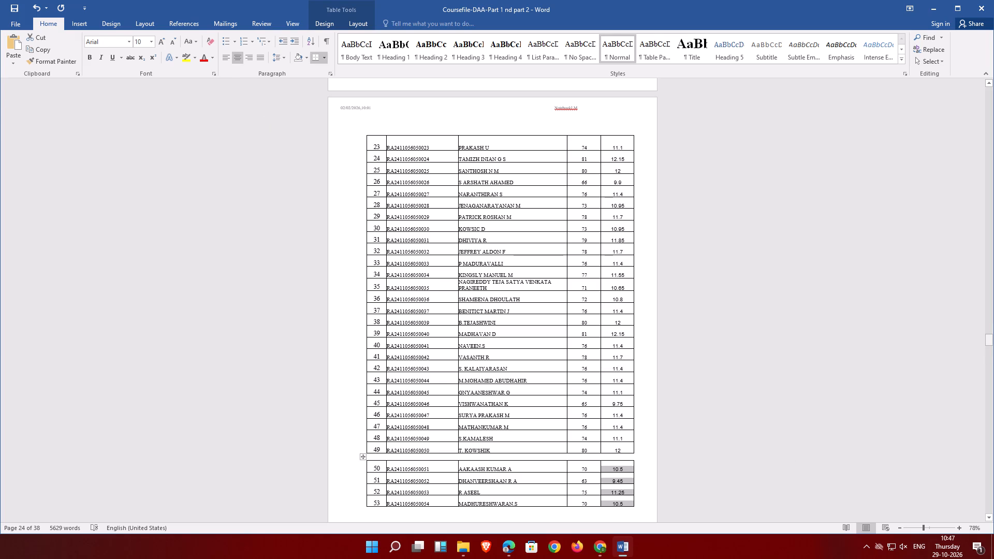
Centre the Marks (15) values in all five rows of the CSE – BDA CLA1 marks list.
{"action": "left_click_drag", "start_coordinate": [992, 343], "coordinate": [992, 361]}
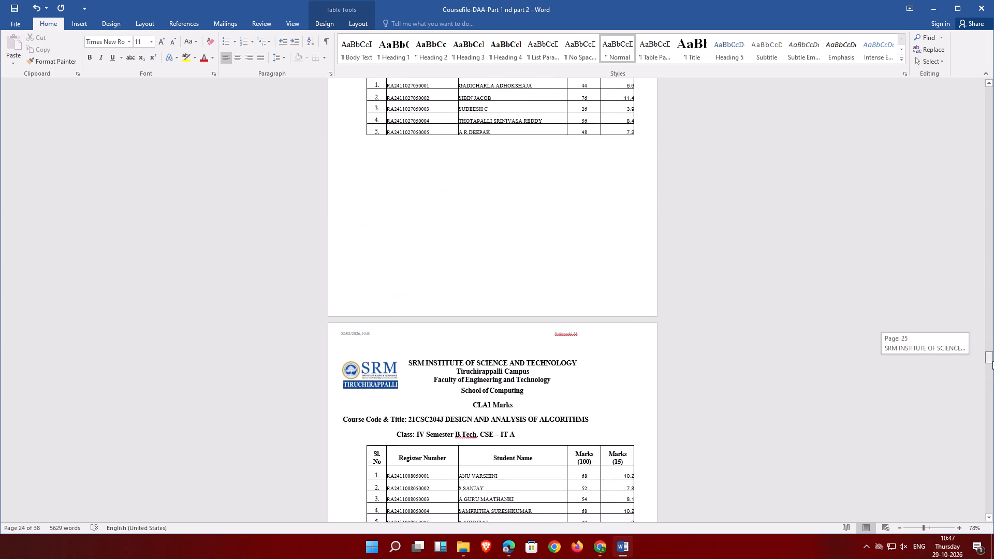
{"action": "left_click_drag", "start_coordinate": [992, 361], "coordinate": [992, 355]}
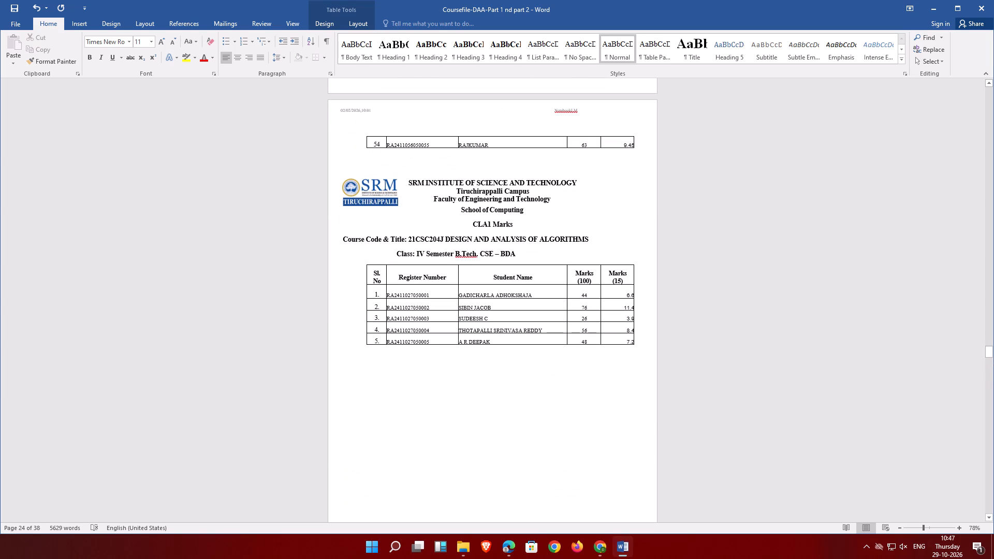
{"action": "left_click_drag", "start_coordinate": [612, 292], "coordinate": [619, 339]}
{"action": "left_click", "coordinate": [238, 56]}
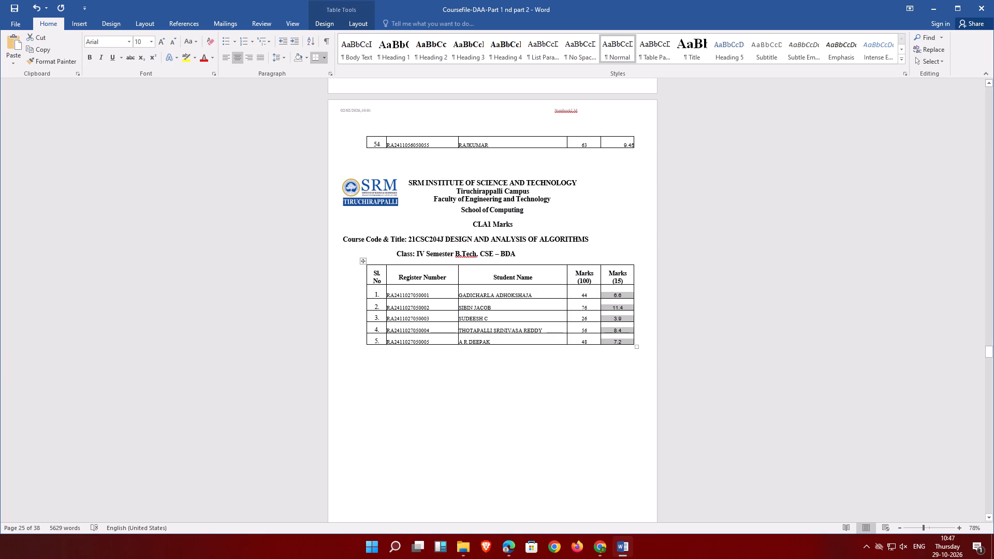
Examine the layout and mark alignment of the CLA1 lists and the CLA2 lists that follow them.
{"action": "left_click_drag", "start_coordinate": [991, 350], "coordinate": [992, 347]}
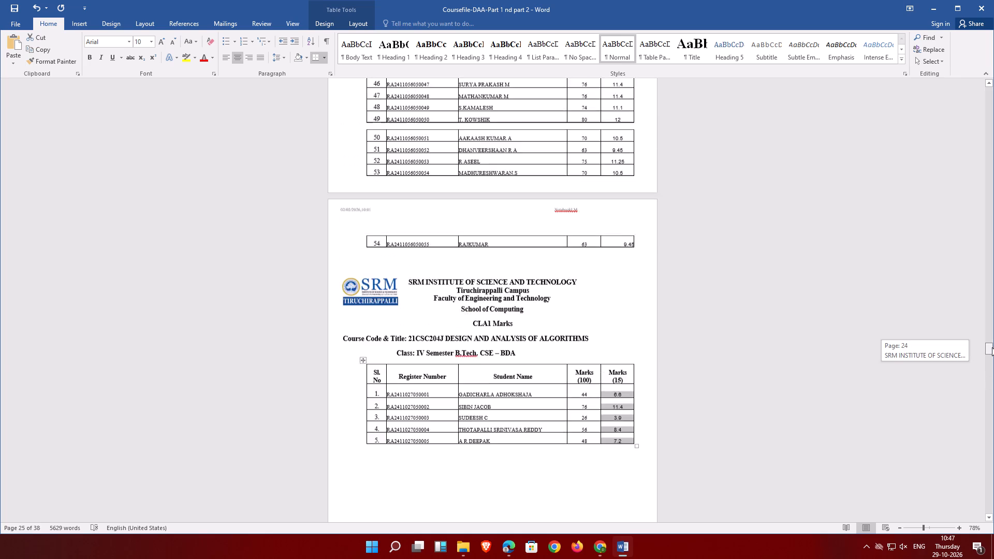
{"action": "left_click_drag", "start_coordinate": [992, 347], "coordinate": [993, 326]}
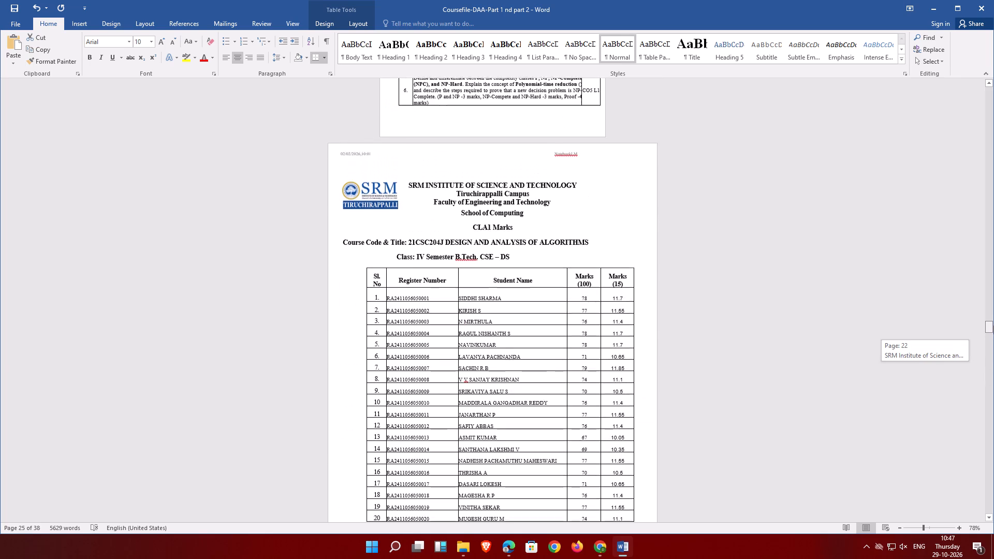
{"action": "left_click_drag", "start_coordinate": [993, 326], "coordinate": [993, 351]}
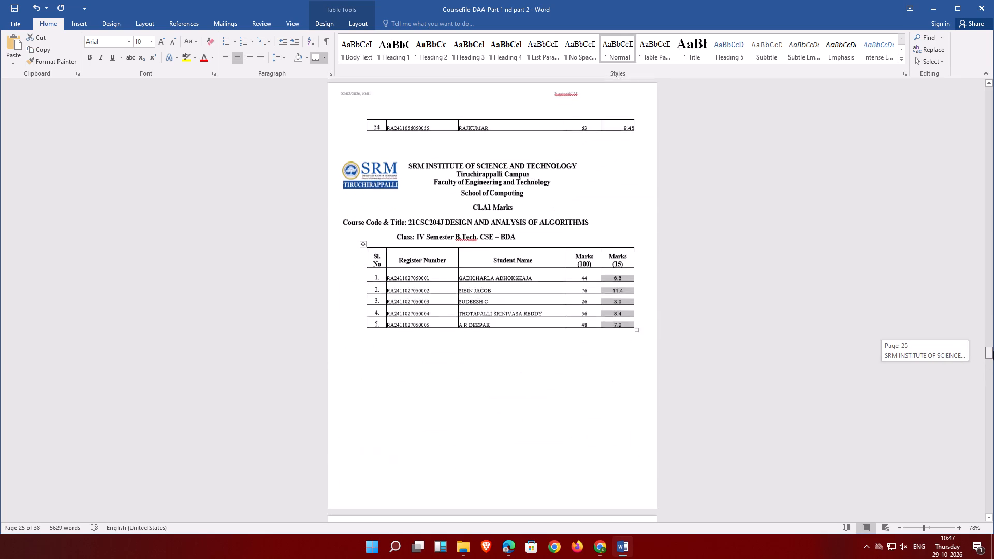
{"action": "left_click_drag", "start_coordinate": [993, 351], "coordinate": [991, 361]}
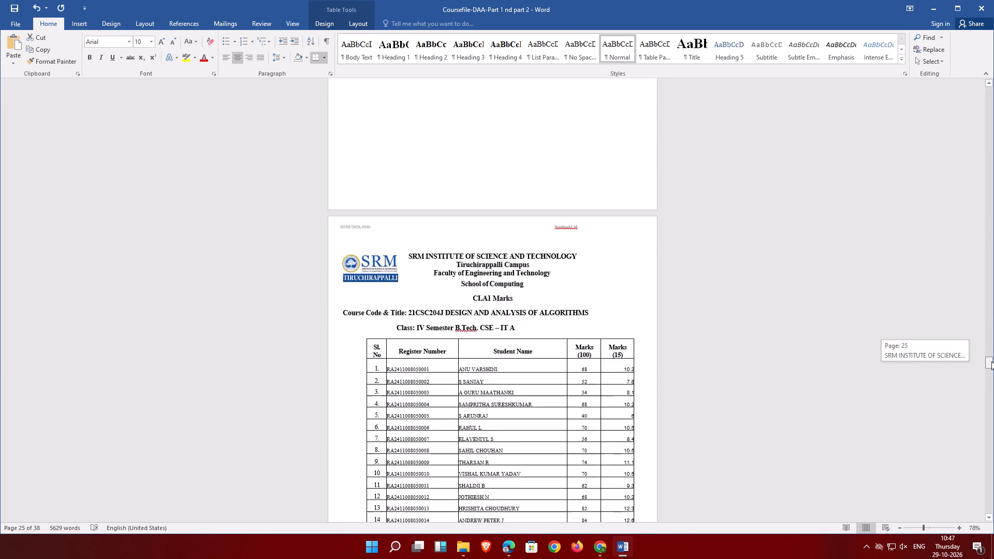
{"action": "left_click_drag", "start_coordinate": [991, 361], "coordinate": [986, 388]}
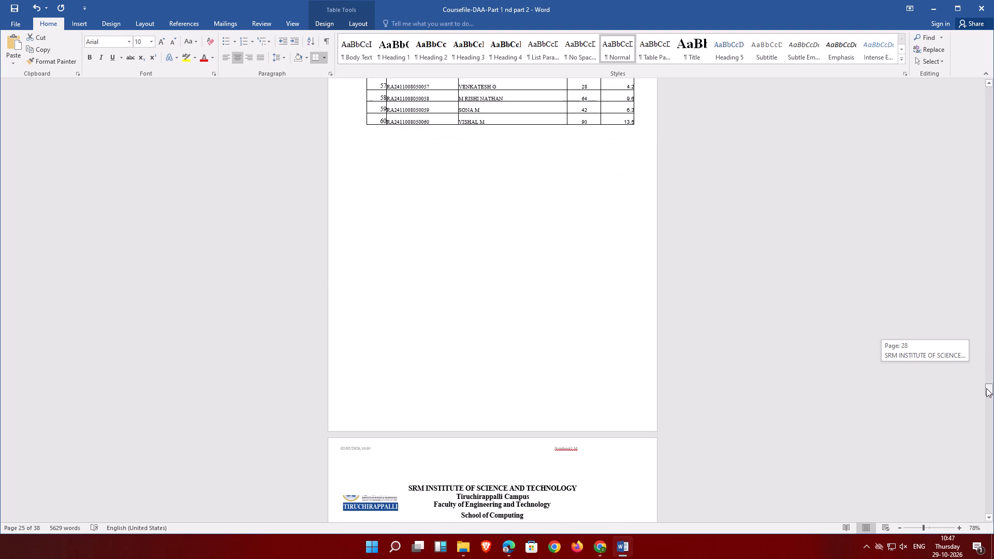
{"action": "left_click_drag", "start_coordinate": [986, 388], "coordinate": [986, 400]}
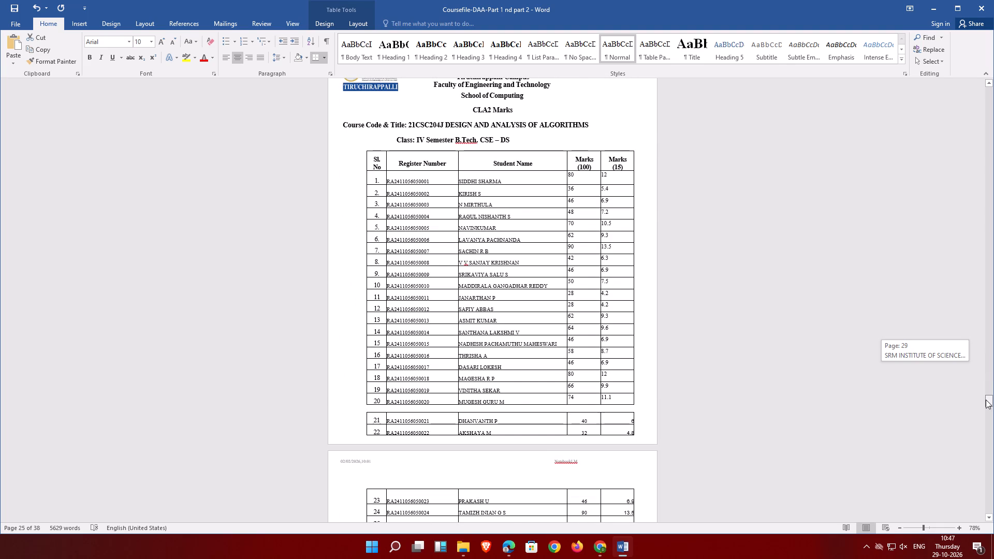
{"action": "left_click_drag", "start_coordinate": [986, 400], "coordinate": [986, 403]}
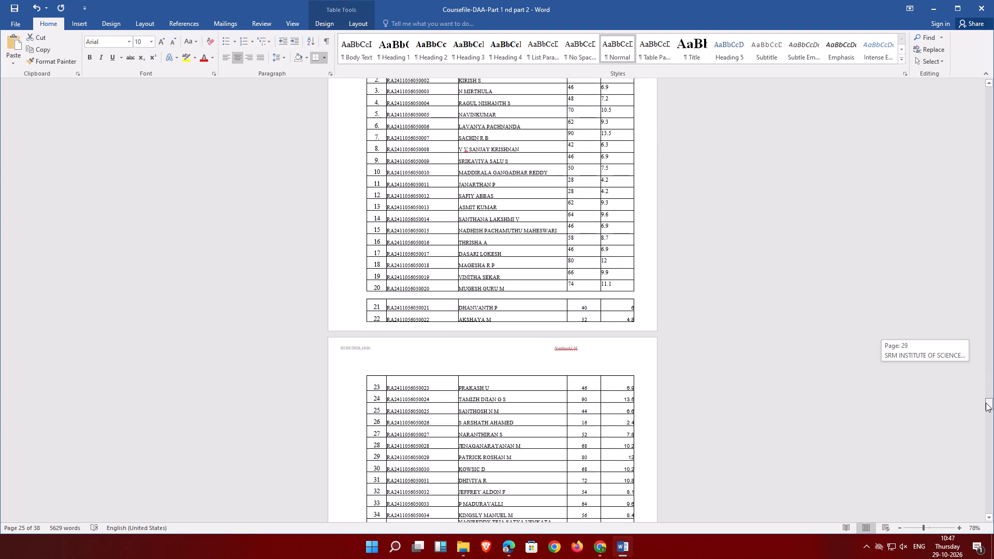
{"action": "left_click_drag", "start_coordinate": [986, 403], "coordinate": [993, 355]}
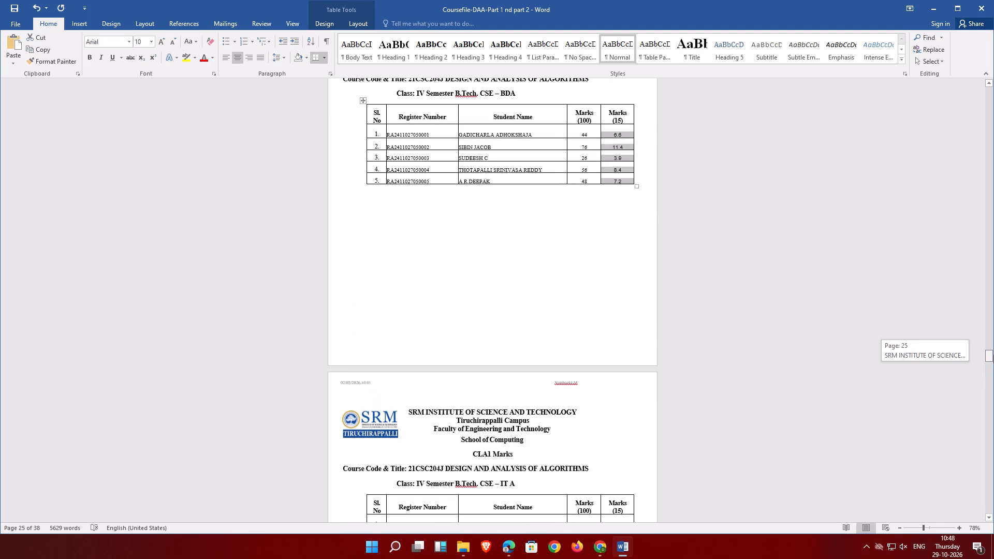
{"action": "left_click_drag", "start_coordinate": [993, 355], "coordinate": [993, 363]}
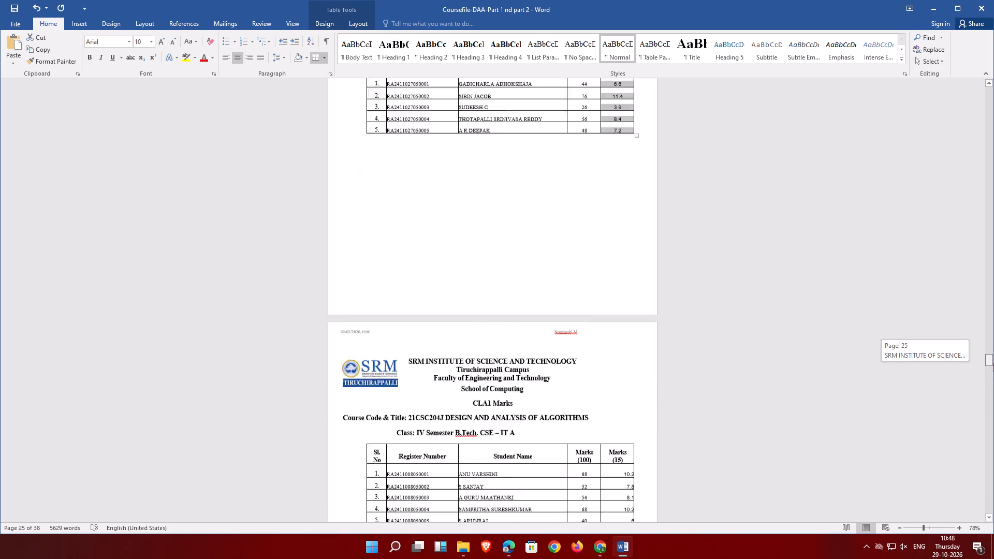
{"action": "left_click_drag", "start_coordinate": [993, 363], "coordinate": [993, 396]}
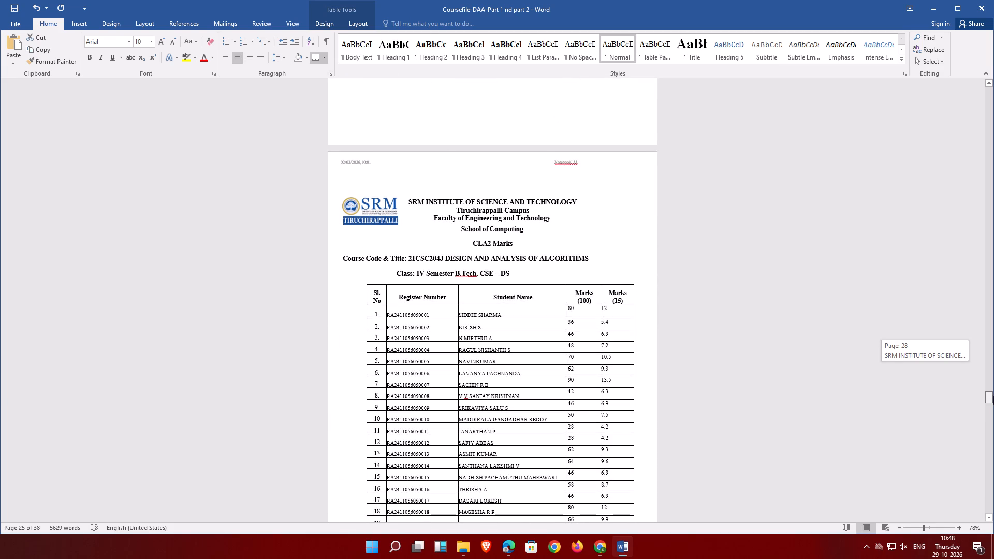
{"action": "left_click_drag", "start_coordinate": [993, 396], "coordinate": [992, 411]}
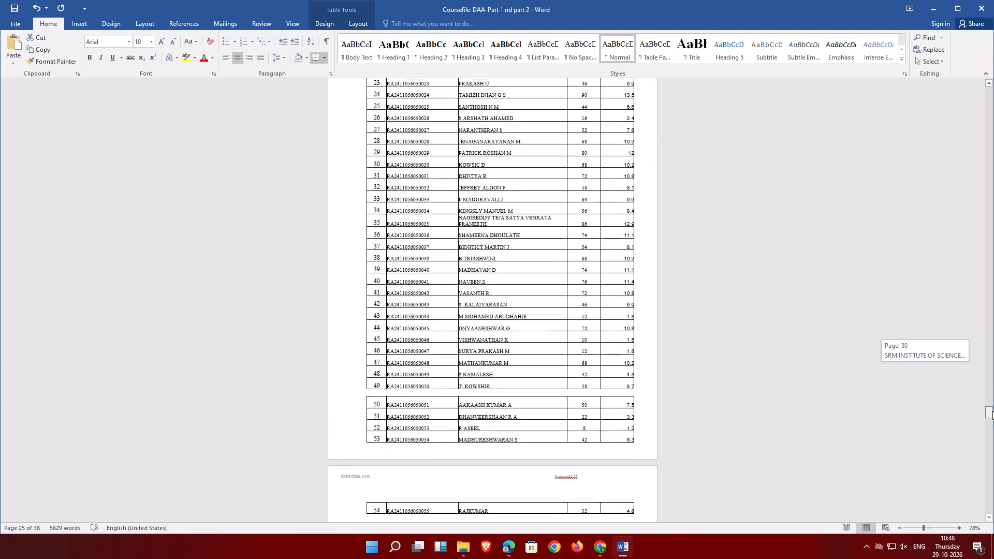
{"action": "left_click_drag", "start_coordinate": [992, 411], "coordinate": [992, 414]}
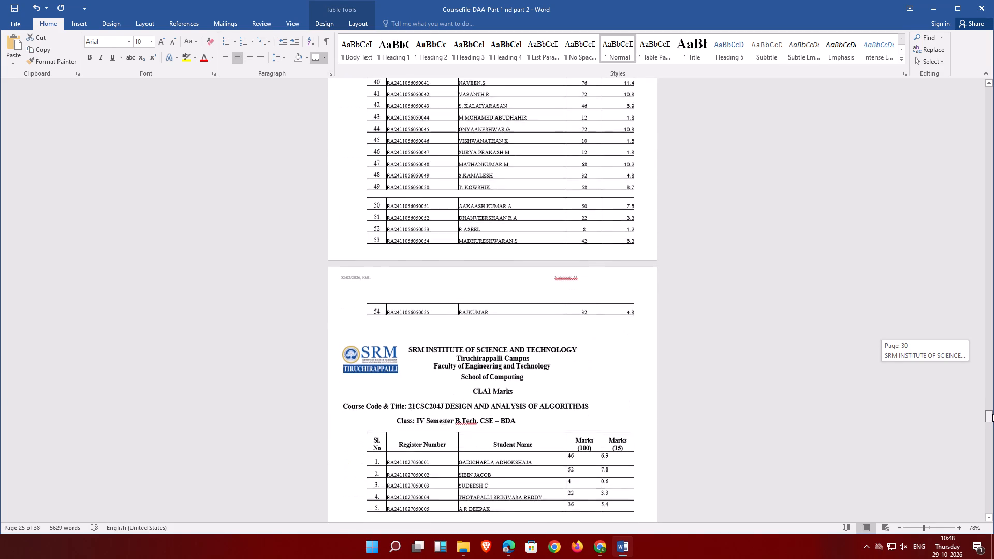
Delete the blank line above the institute heading of the CSE – DS CLA2 marks list.
{"action": "left_click_drag", "start_coordinate": [992, 414], "coordinate": [993, 392]}
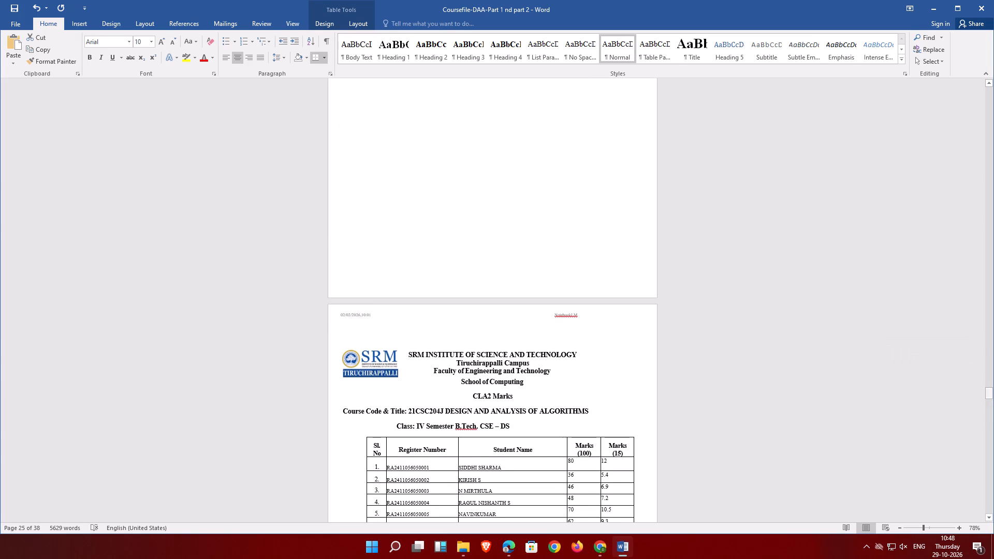
{"action": "left_click", "coordinate": [493, 324]}
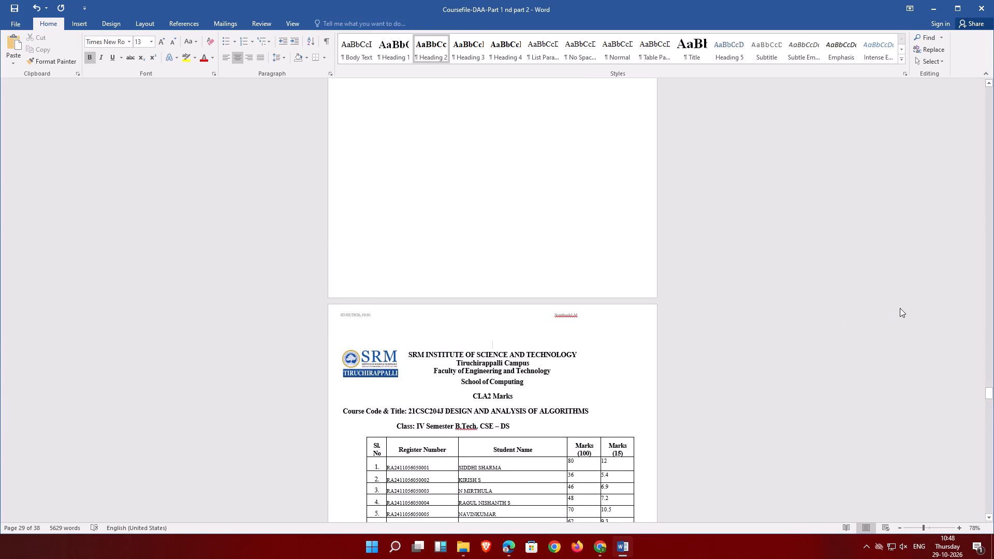
{"action": "key", "text": "Delete"}
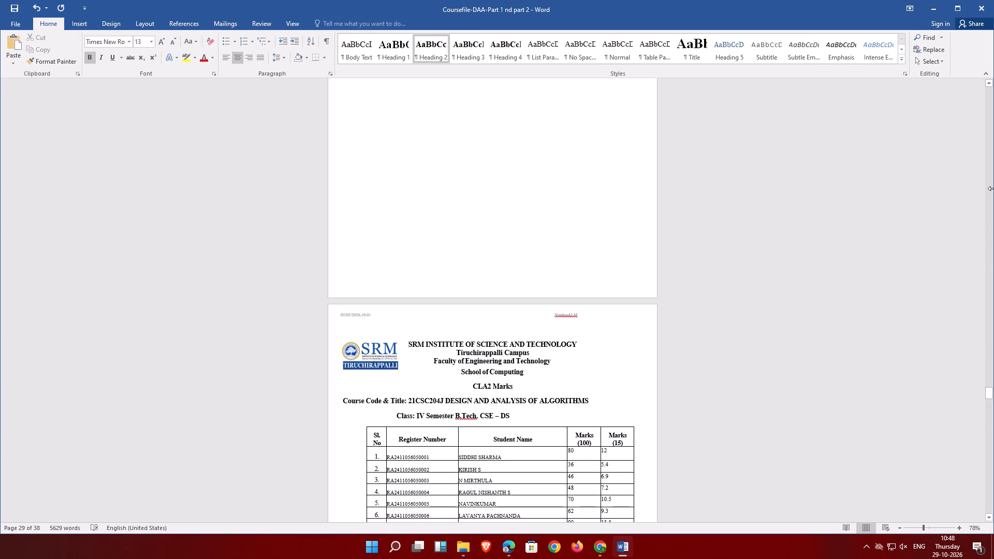
Examine the page breaks across the CSE – DS CLA2 marks list and the CSE – BDA list after it.
{"action": "left_click", "coordinate": [993, 395]}
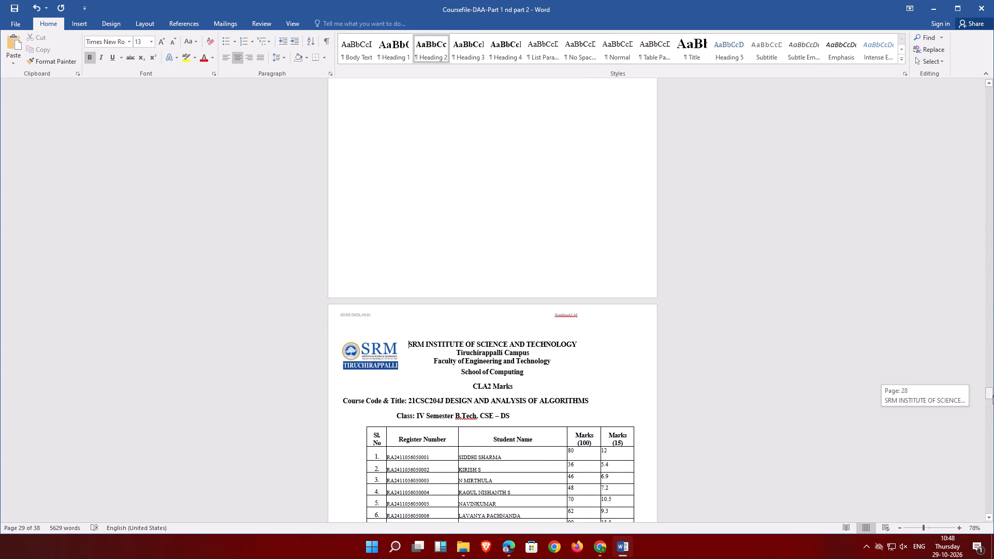
{"action": "left_click_drag", "start_coordinate": [988, 394], "coordinate": [992, 421]}
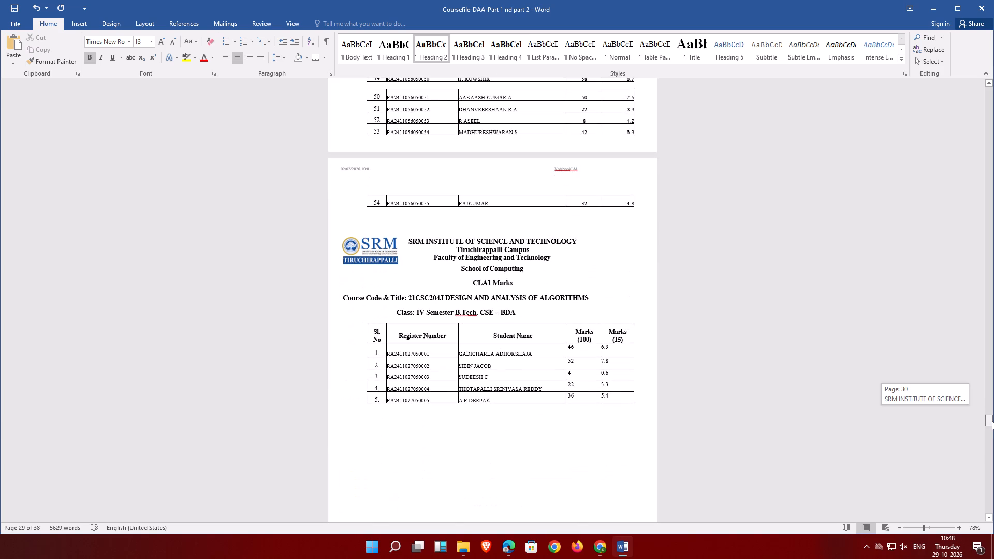
{"action": "left_click_drag", "start_coordinate": [992, 421], "coordinate": [993, 405]}
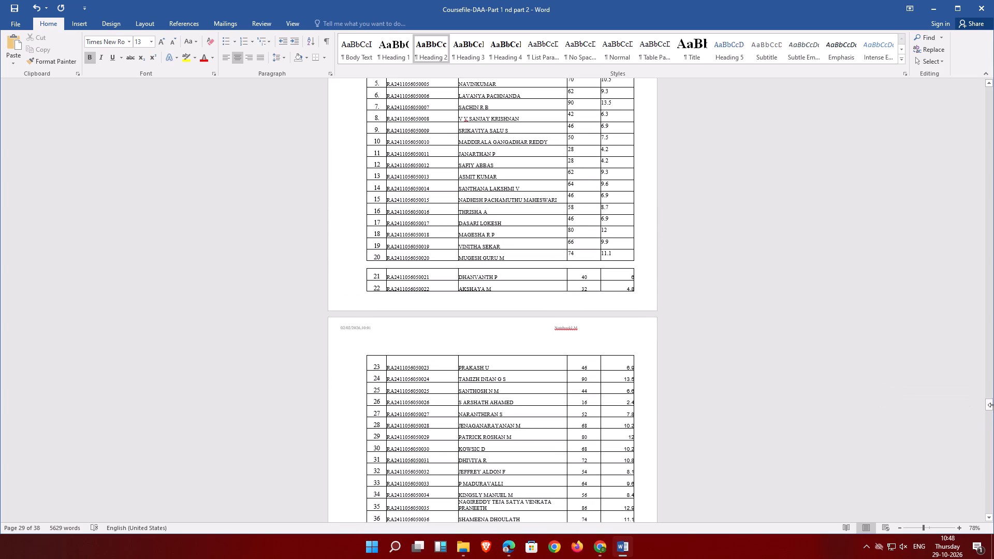
{"action": "left_click", "coordinate": [498, 338]}
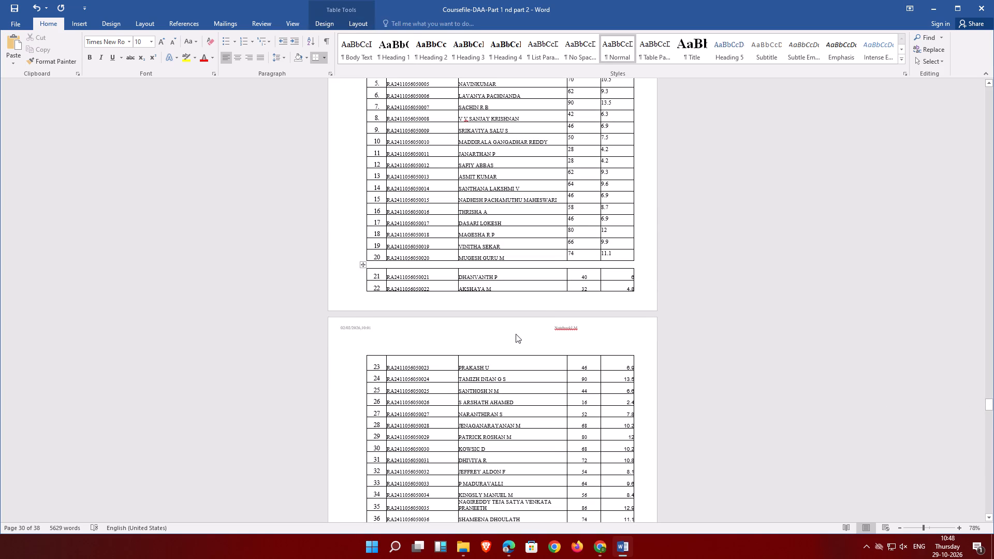
{"action": "left_click", "coordinate": [414, 269]}
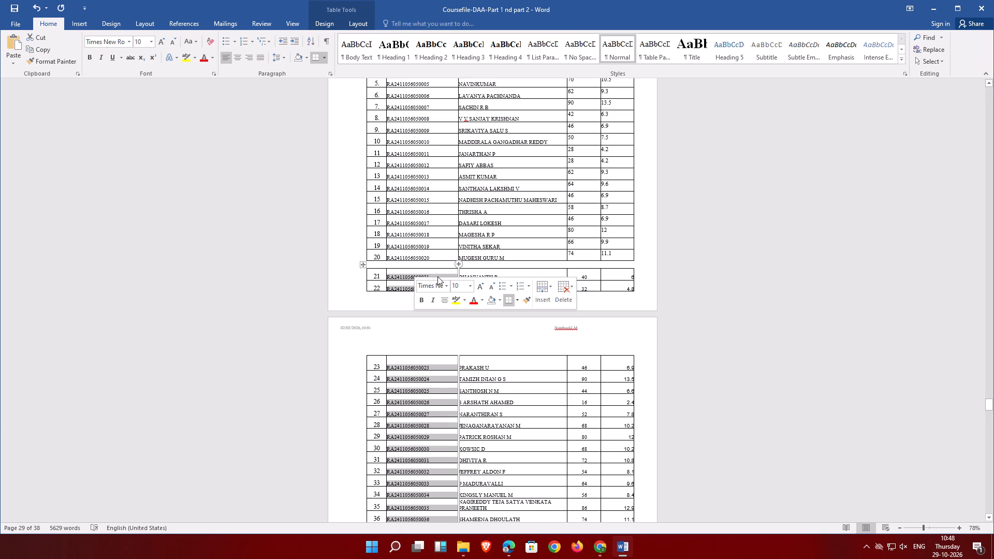
{"action": "left_click", "coordinate": [414, 276]}
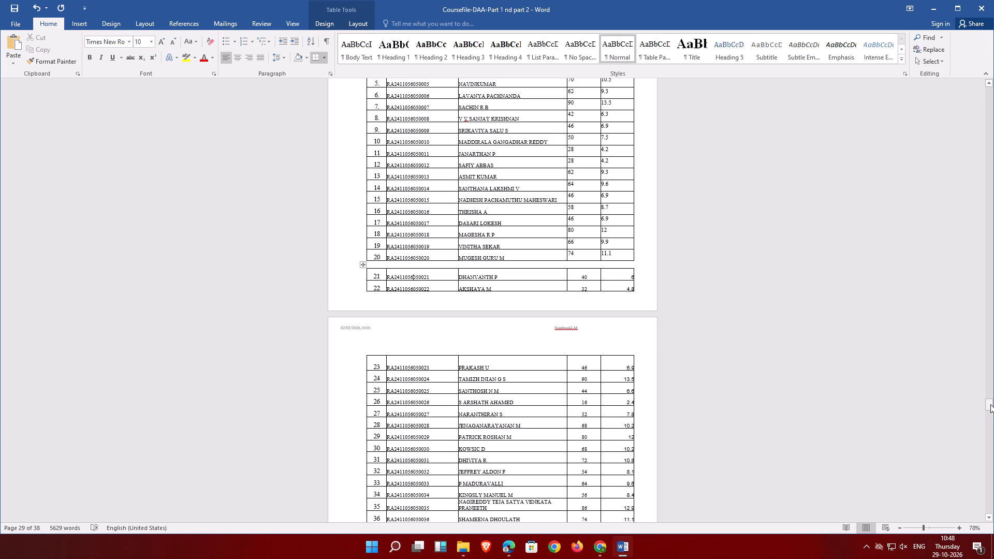
{"action": "left_click_drag", "start_coordinate": [990, 404], "coordinate": [993, 394]}
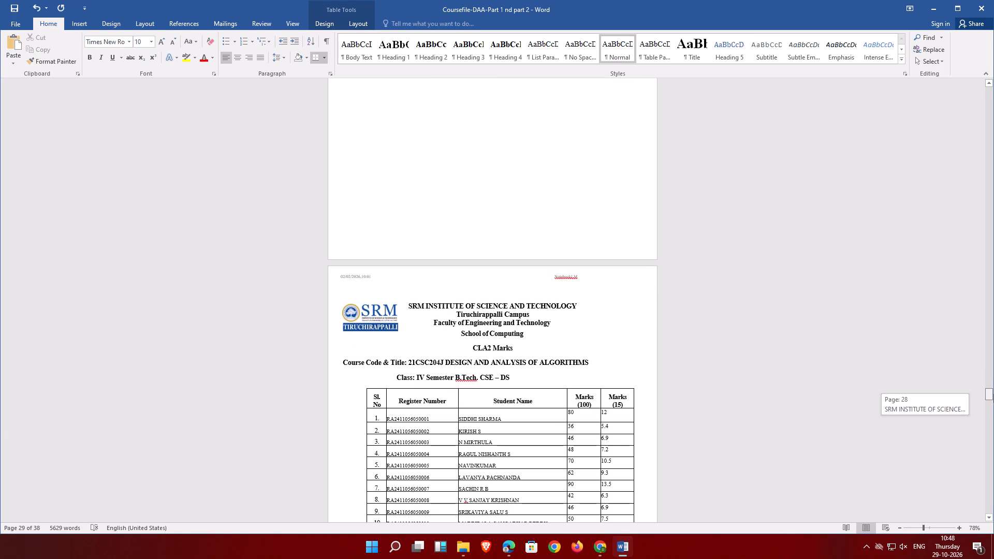
{"action": "left_click_drag", "start_coordinate": [993, 394], "coordinate": [993, 420]}
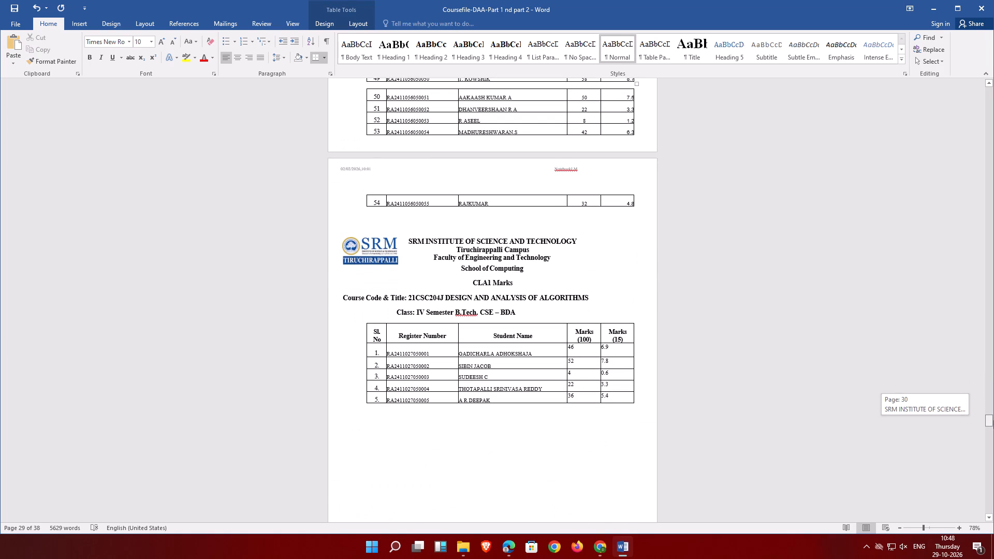
Add six blank lines below the second CSE – BDA marks table so the IT A institute heading moves to the following page.
{"action": "left_click_drag", "start_coordinate": [993, 420], "coordinate": [993, 424]}
{"action": "left_click", "coordinate": [442, 333]}
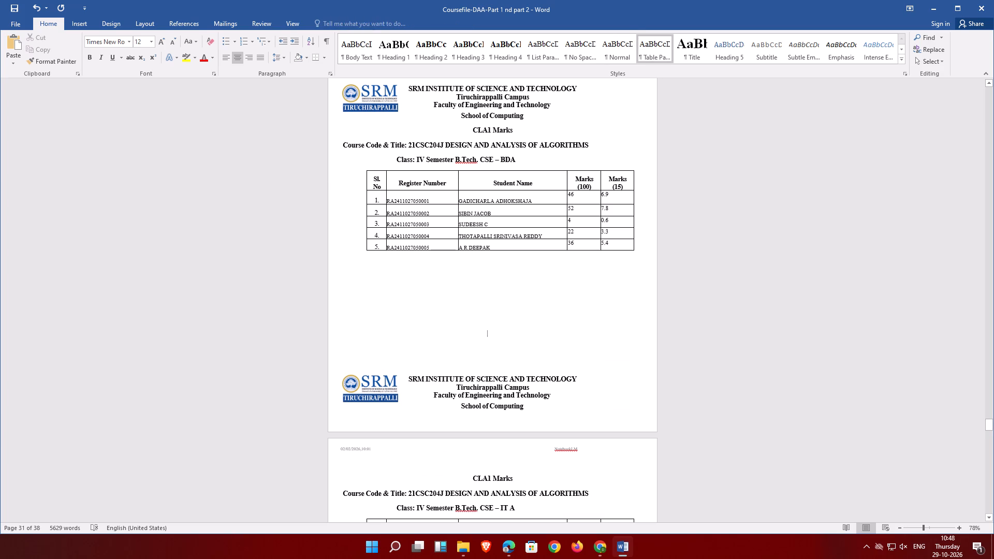
{"action": "key", "text": "Return"}
{"action": "key", "text": "Return"}
{"action": "key", "text": "Return"}
{"action": "key", "text": "Return"}
{"action": "key", "text": "Return"}
{"action": "key", "text": "Return"}
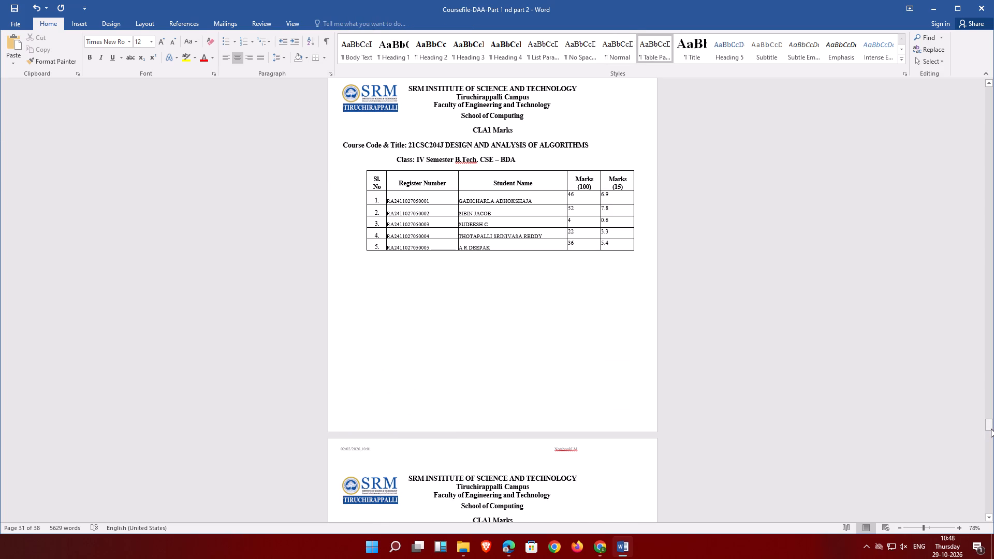
Add 11 blank lines below the AIML peer-to-peer learning report's implementation details so the classroom photo sits fully below the next page's header.
{"action": "left_click_drag", "start_coordinate": [991, 429], "coordinate": [989, 459]}
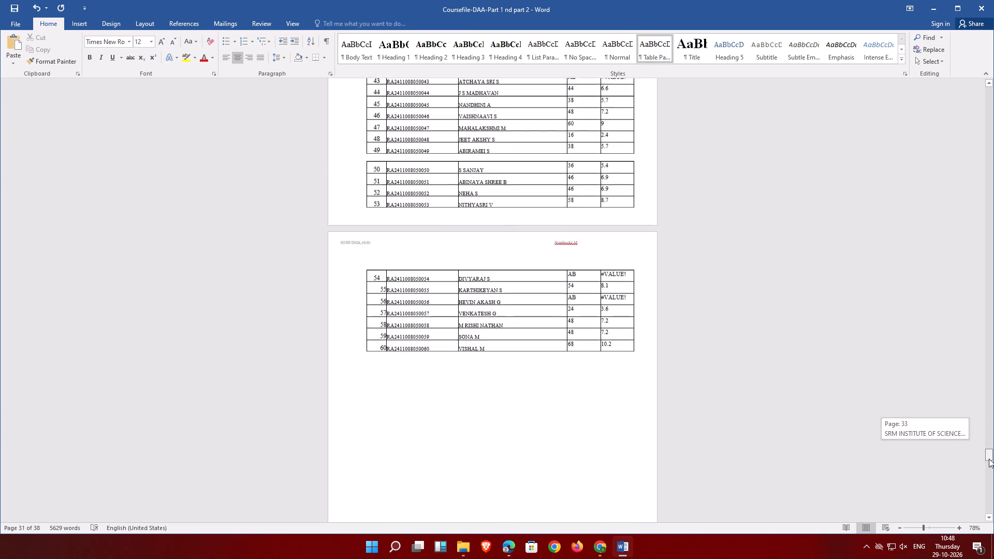
{"action": "left_click_drag", "start_coordinate": [989, 459], "coordinate": [993, 480]}
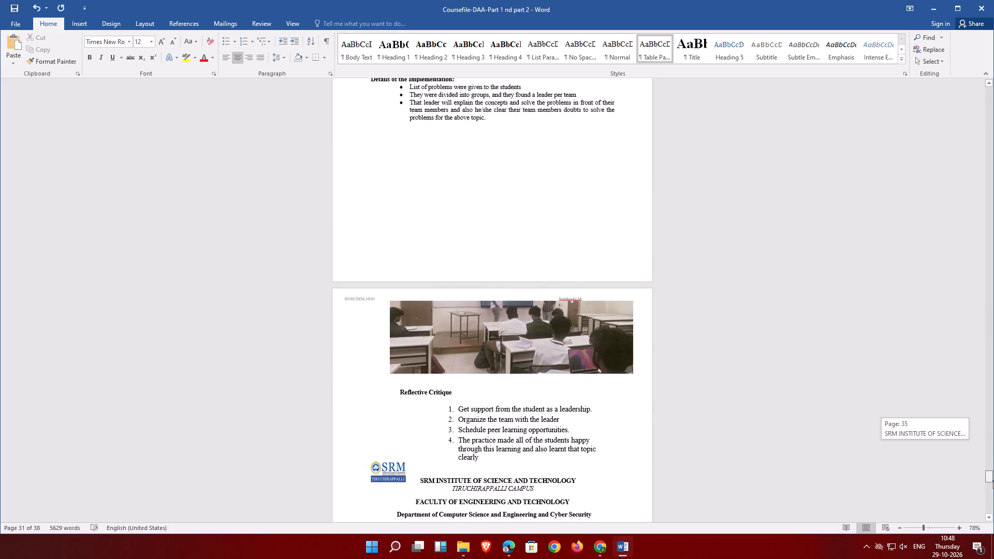
{"action": "left_click_drag", "start_coordinate": [993, 480], "coordinate": [993, 474]}
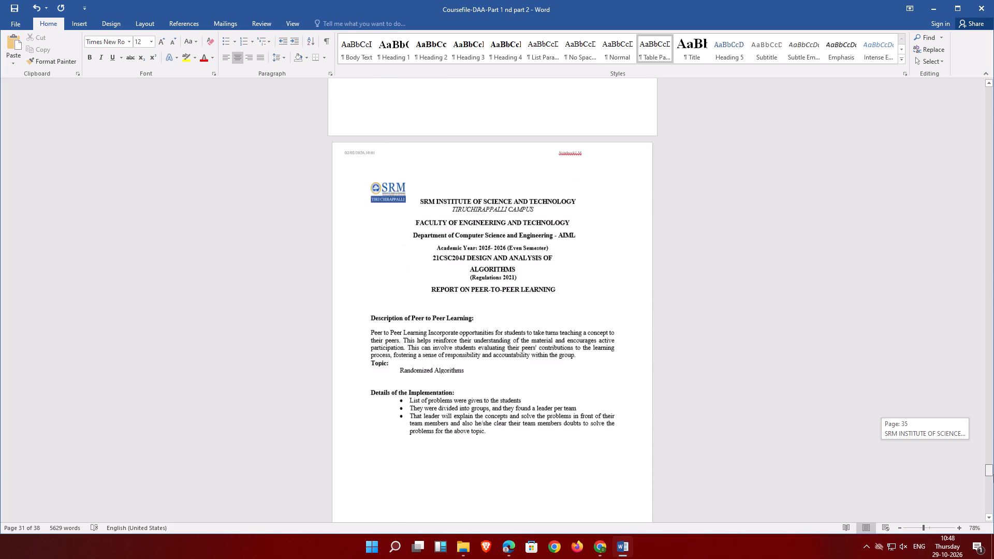
{"action": "left_click_drag", "start_coordinate": [993, 474], "coordinate": [993, 481]}
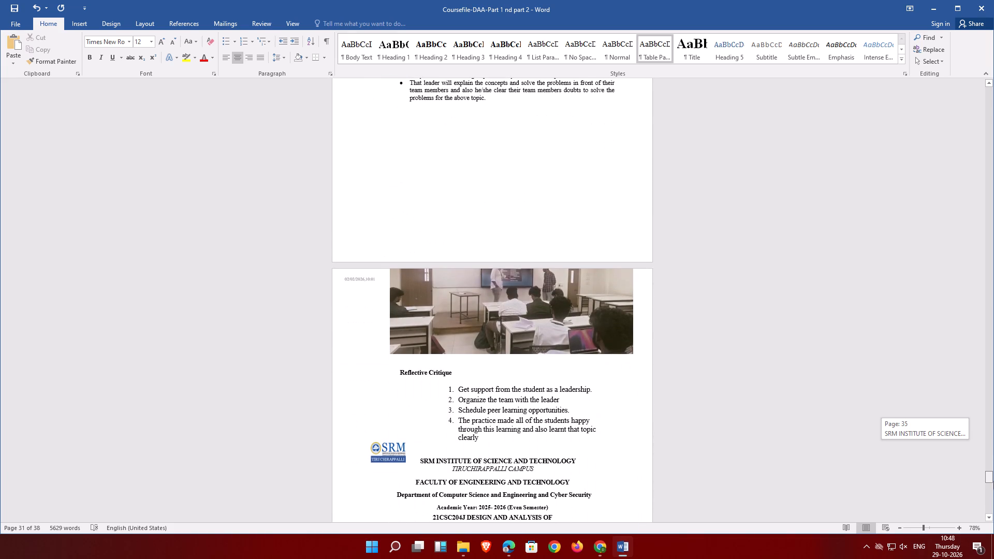
{"action": "left_click_drag", "start_coordinate": [993, 481], "coordinate": [993, 476]}
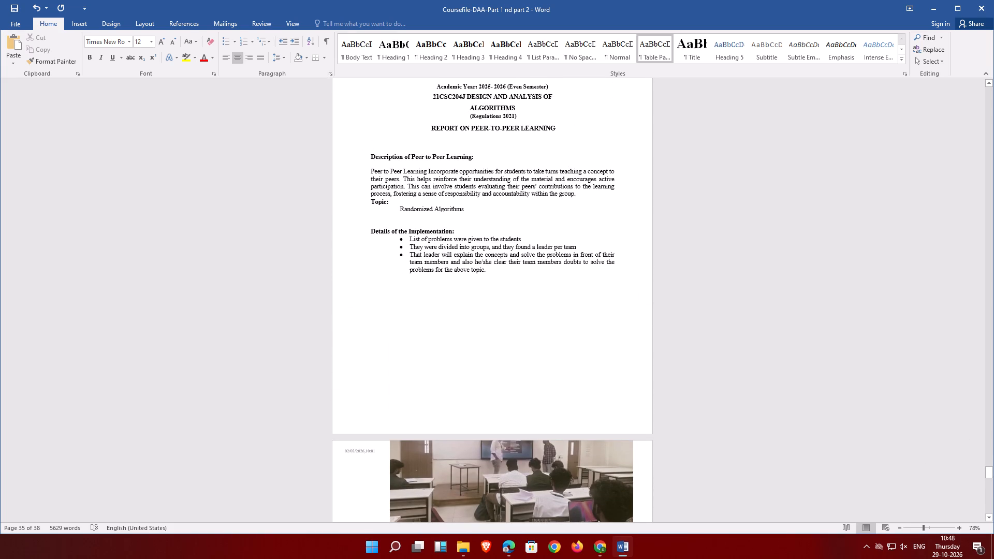
{"action": "left_click", "coordinate": [508, 274]}
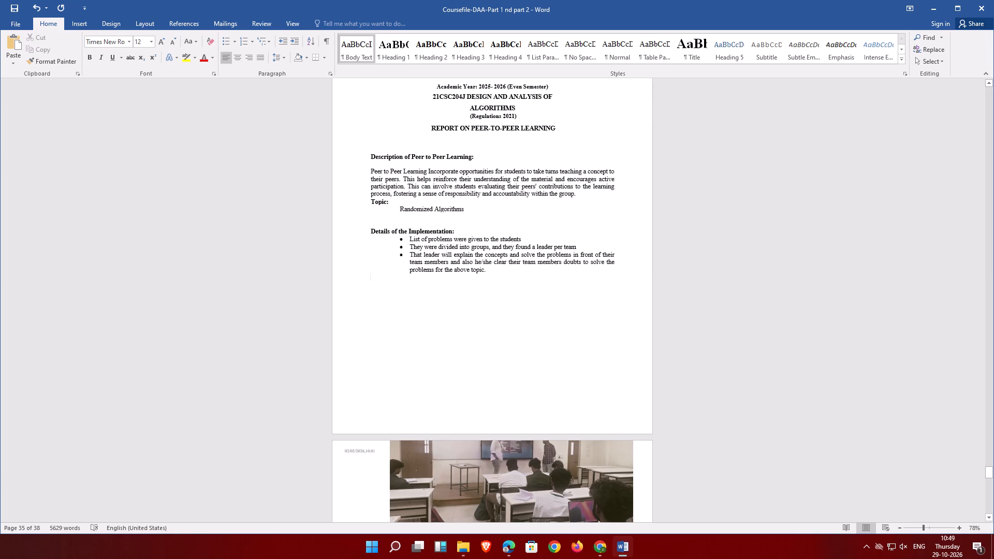
{"action": "key", "text": "Return"}
{"action": "key", "text": "Return"}
{"action": "key", "text": "Return"}
{"action": "key", "text": "Return"}
{"action": "key", "text": "Return"}
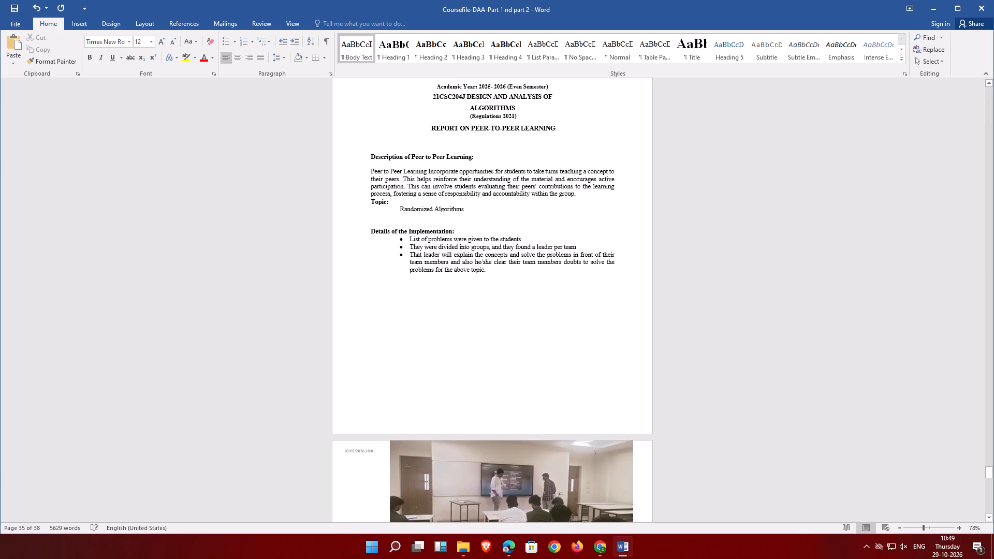
{"action": "key", "text": "Return"}
{"action": "key", "text": "Return"}
{"action": "key", "text": "Return"}
{"action": "key", "text": "Return"}
{"action": "key", "text": "Return"}
{"action": "key", "text": "Return"}
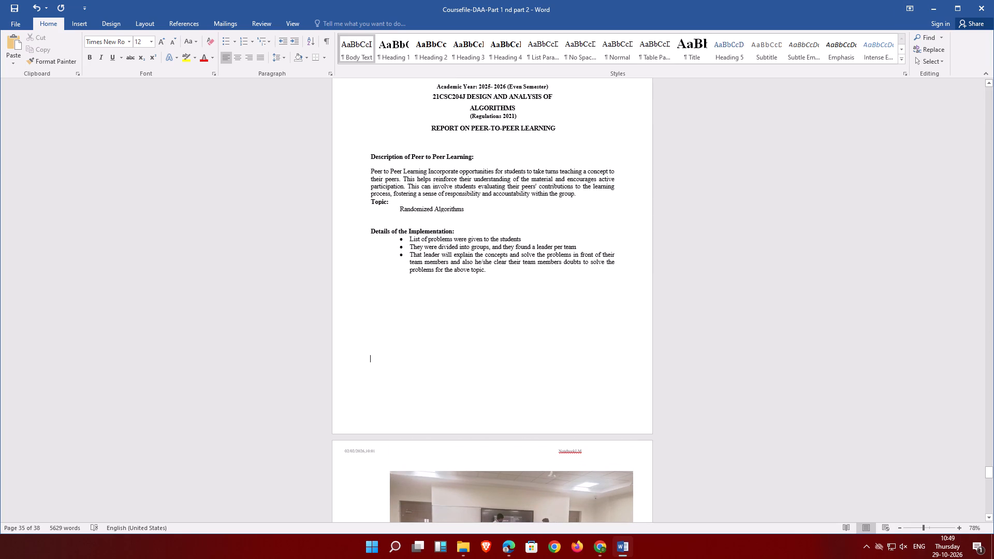
Add about 20 blank lines below the peer-to-peer Reflective Critique list so the seminar report's institute heading starts on the following page.
{"action": "left_click_drag", "start_coordinate": [993, 472], "coordinate": [993, 479]}
{"action": "left_click_drag", "start_coordinate": [990, 474], "coordinate": [989, 482]}
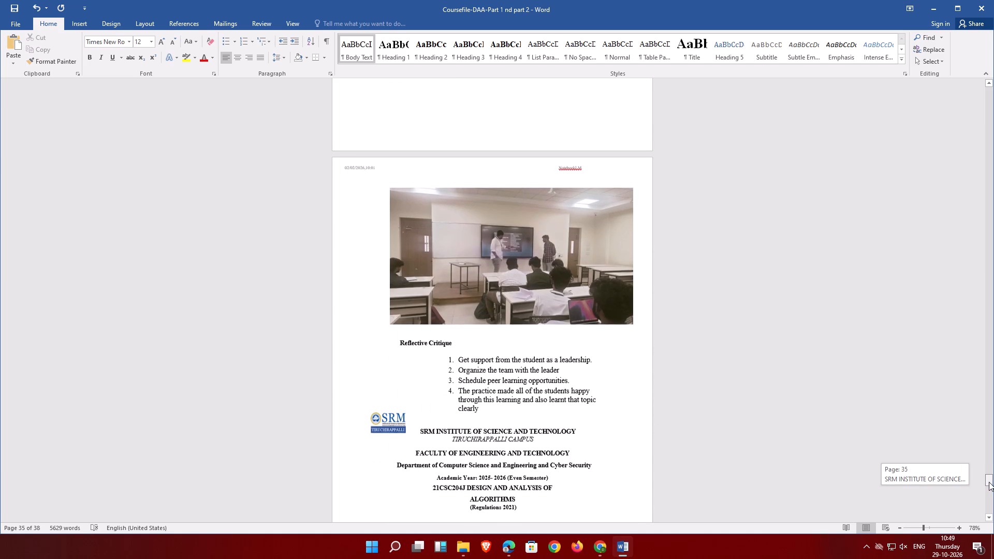
{"action": "left_click_drag", "start_coordinate": [989, 482], "coordinate": [988, 482]}
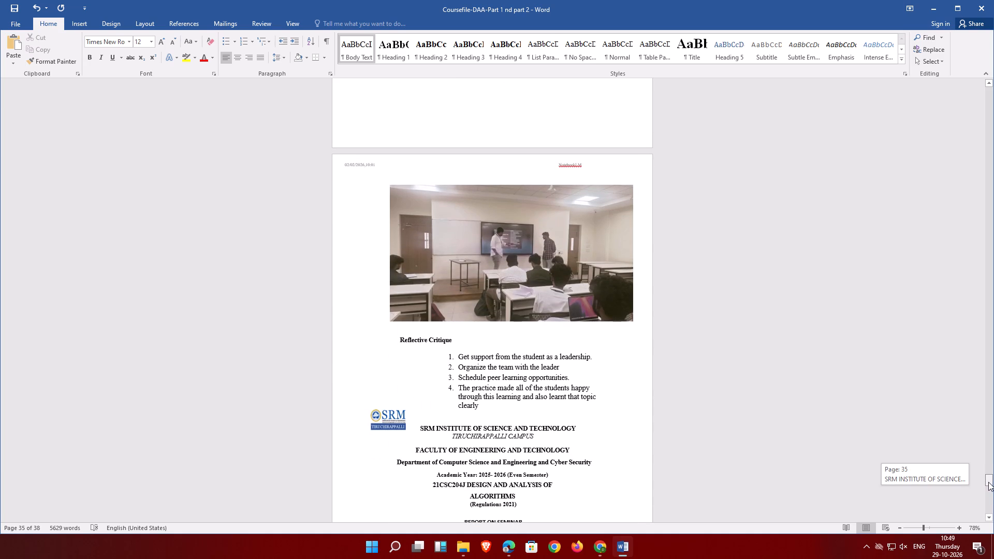
{"action": "left_click_drag", "start_coordinate": [988, 482], "coordinate": [989, 486]}
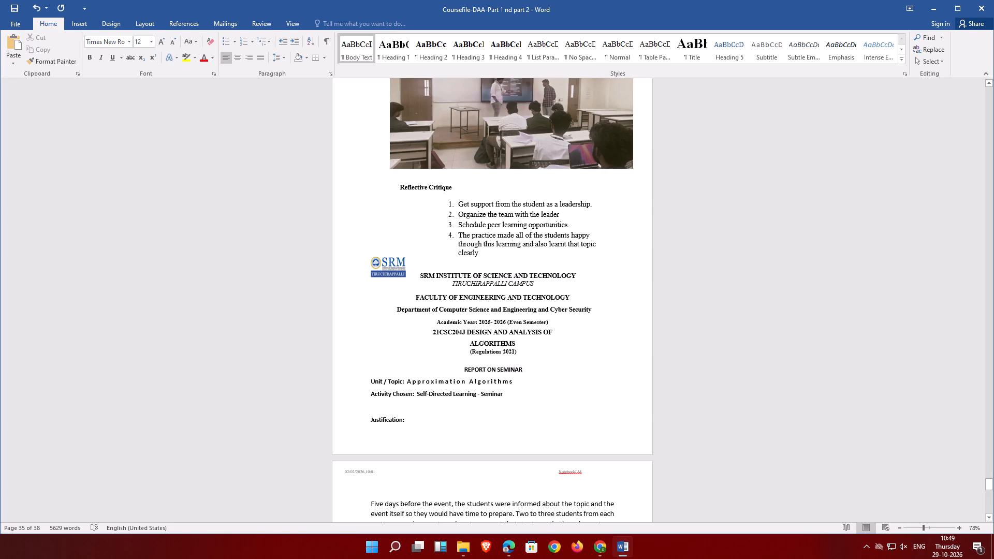
{"action": "left_click", "coordinate": [499, 258]}
{"action": "left_click", "coordinate": [490, 253]}
{"action": "key", "text": "Return"}
{"action": "key", "text": "Return"}
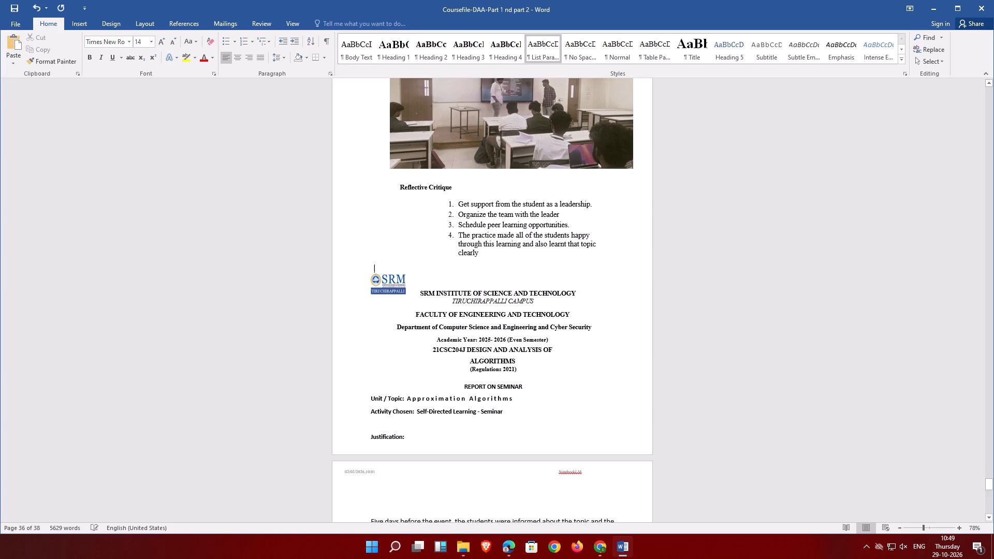
{"action": "key", "text": "Return"}
{"action": "key", "text": "Return"}
{"action": "key", "text": "Return"}
{"action": "key", "text": "Return"}
{"action": "key", "text": "Return"}
{"action": "key", "text": "Return"}
{"action": "key", "text": "Return"}
{"action": "key", "text": "Return"}
{"action": "key", "text": "Return"}
{"action": "key", "text": "Return"}
{"action": "key", "text": "Return"}
{"action": "key", "text": "Return"}
{"action": "key", "text": "Return"}
{"action": "key", "text": "Return"}
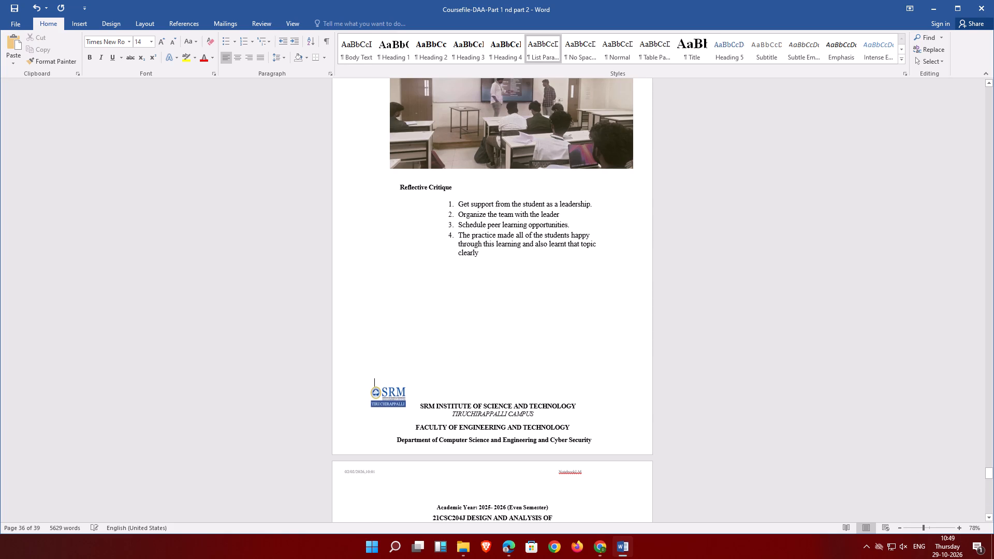
{"action": "key", "text": "Return"}
{"action": "key", "text": "Return"}
{"action": "key", "text": "Return"}
{"action": "key", "text": "Return"}
{"action": "key", "text": "Return"}
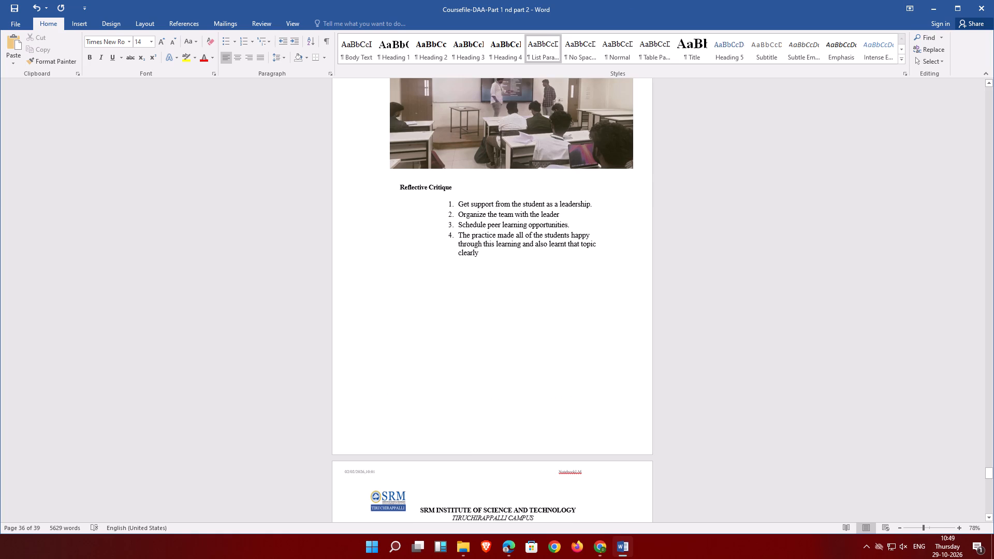
Add about six blank lines below the seminar report's Reflective Critique bullets so the online quiz report heading starts on a new page.
{"action": "left_click_drag", "start_coordinate": [989, 472], "coordinate": [991, 466]}
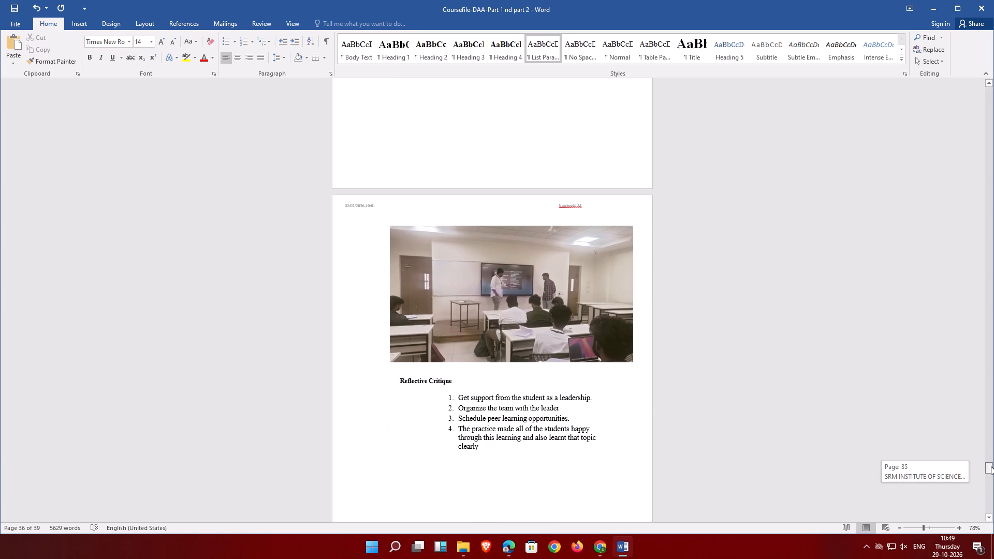
{"action": "left_click_drag", "start_coordinate": [991, 466], "coordinate": [992, 453]}
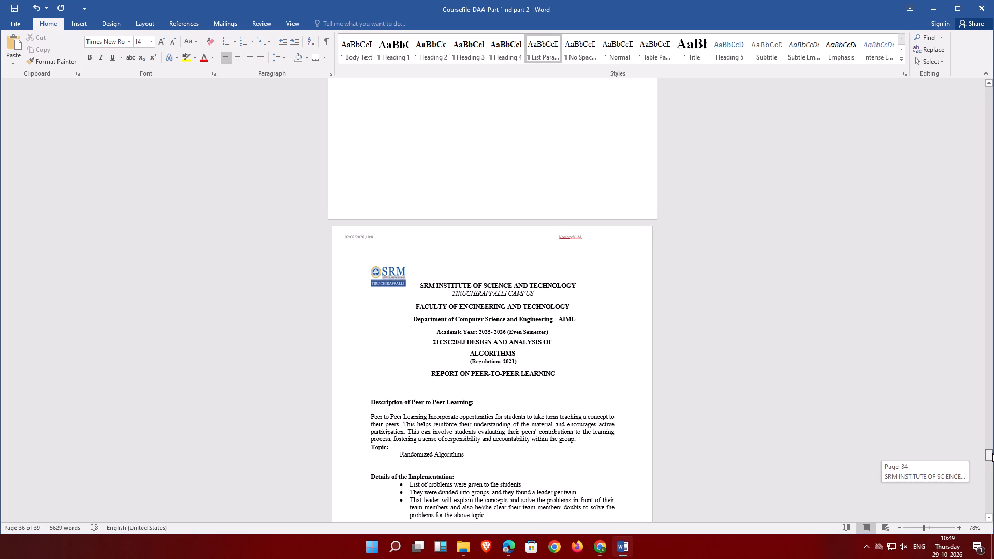
{"action": "left_click_drag", "start_coordinate": [992, 453], "coordinate": [993, 472]}
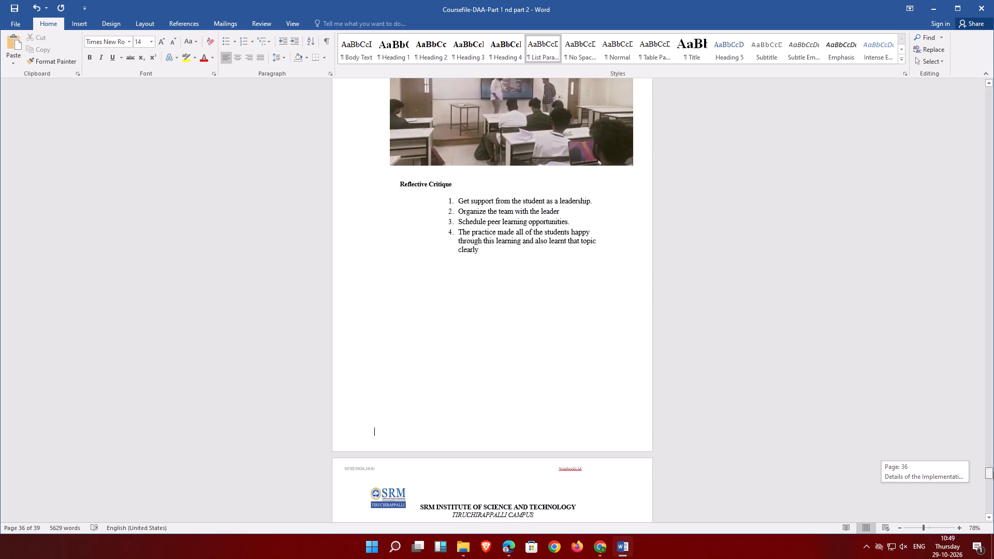
{"action": "left_click_drag", "start_coordinate": [993, 472], "coordinate": [993, 481]}
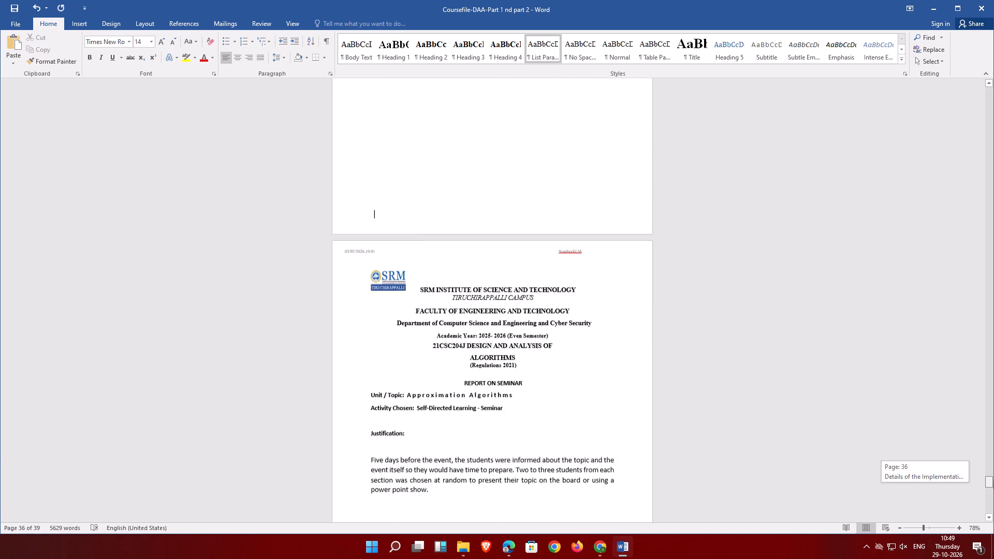
{"action": "left_click_drag", "start_coordinate": [993, 481], "coordinate": [993, 487]}
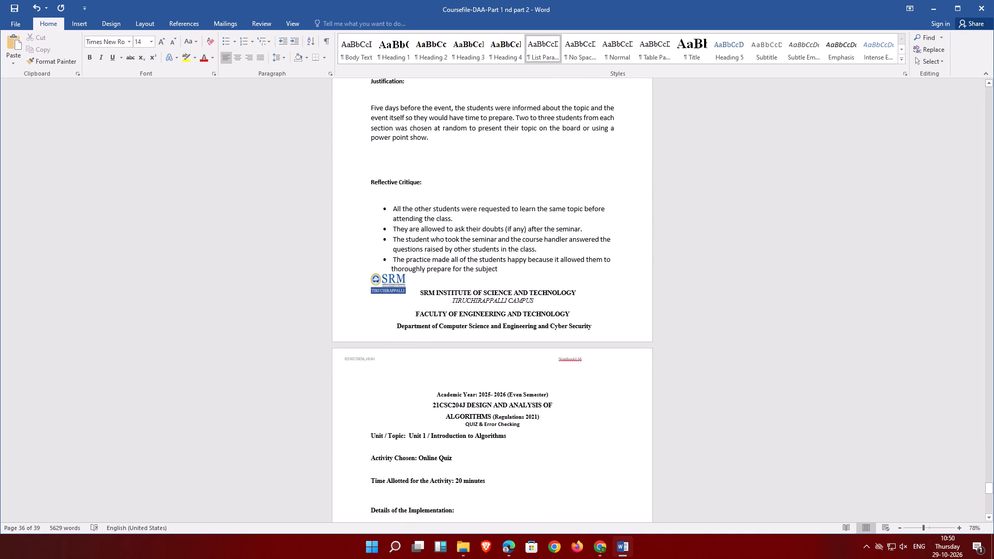
{"action": "left_click", "coordinate": [511, 271]}
{"action": "key", "text": "Return"}
{"action": "key", "text": "Return"}
{"action": "key", "text": "Return"}
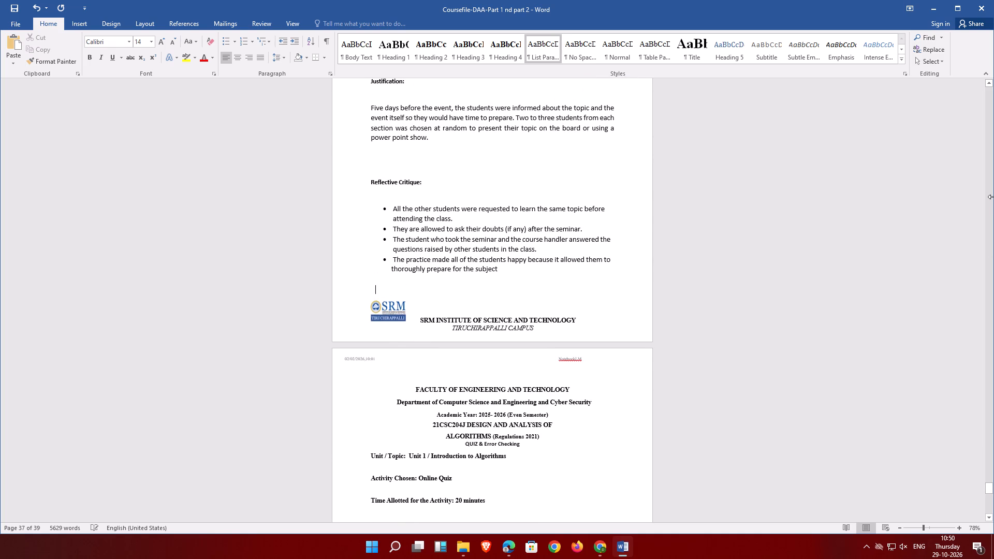
{"action": "key", "text": "Return"}
{"action": "key", "text": "Return"}
{"action": "key", "text": "Return"}
{"action": "key", "text": "Return"}
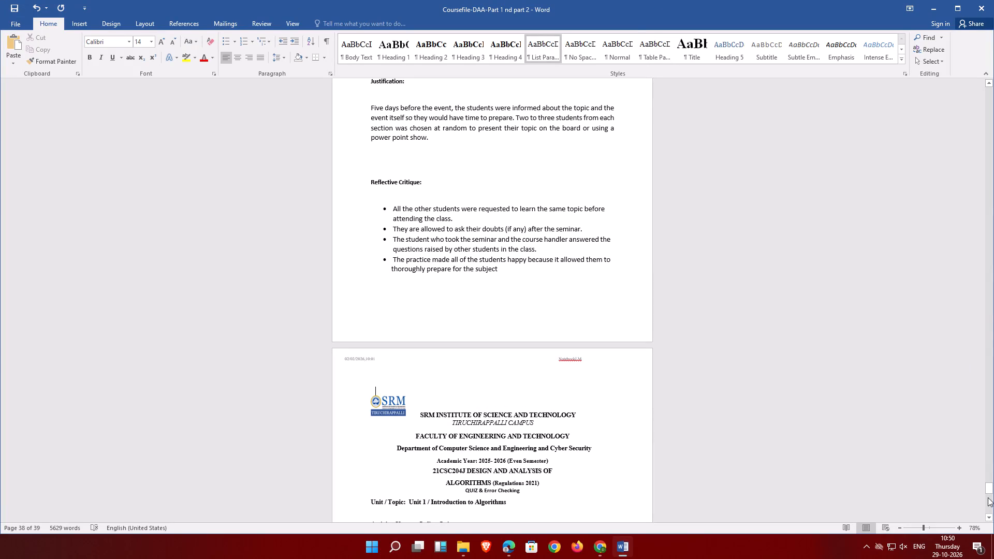
Add about 18 blank lines below the online quiz report's implementation bullets so the Project Explanation report's heading moves to the last page.
{"action": "left_click_drag", "start_coordinate": [987, 490], "coordinate": [989, 484]}
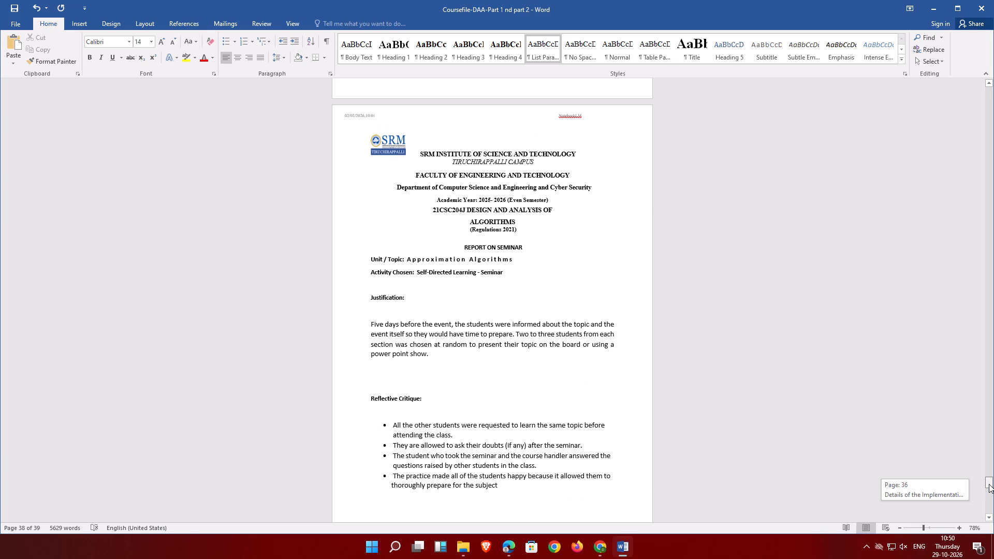
{"action": "left_click_drag", "start_coordinate": [989, 484], "coordinate": [989, 490]}
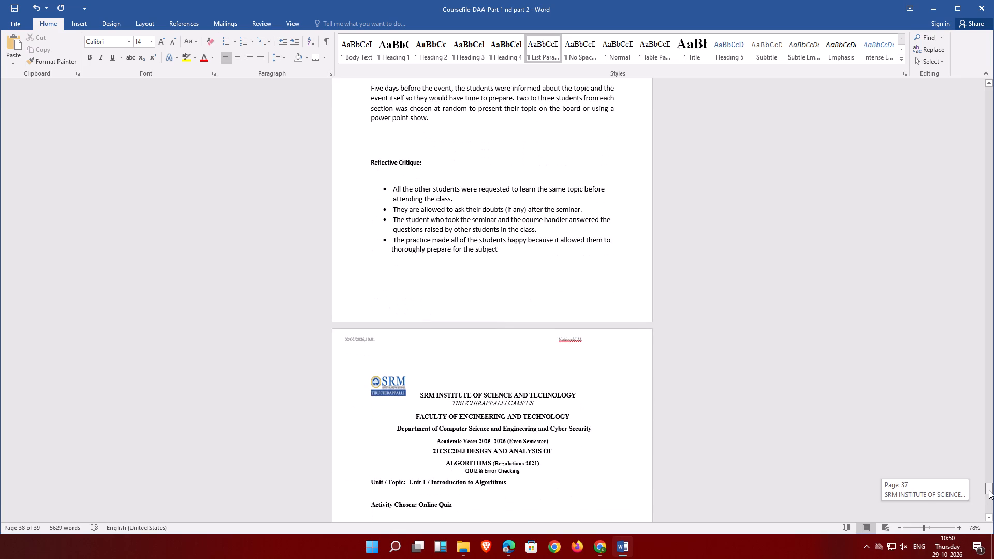
{"action": "left_click_drag", "start_coordinate": [989, 490], "coordinate": [989, 503]}
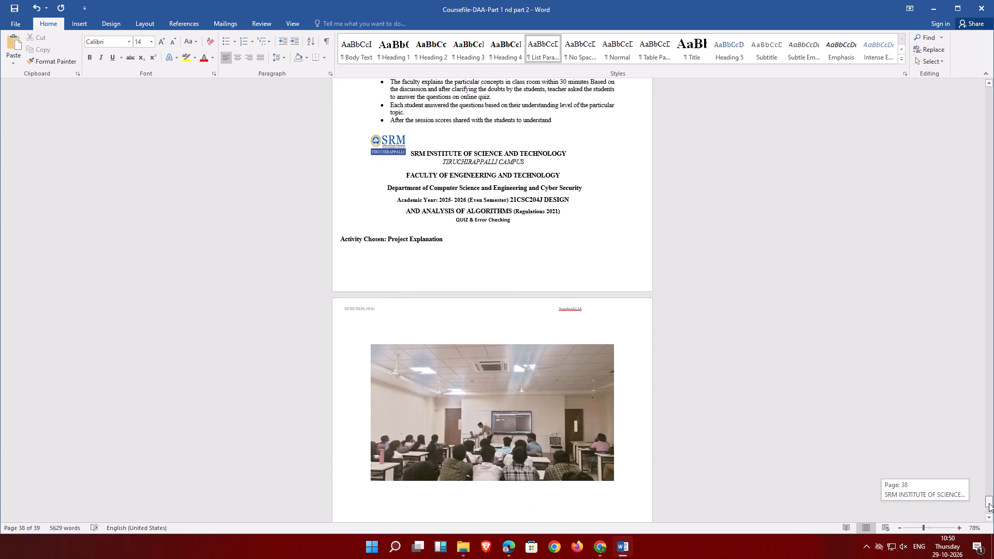
{"action": "left_click_drag", "start_coordinate": [989, 503], "coordinate": [990, 495]}
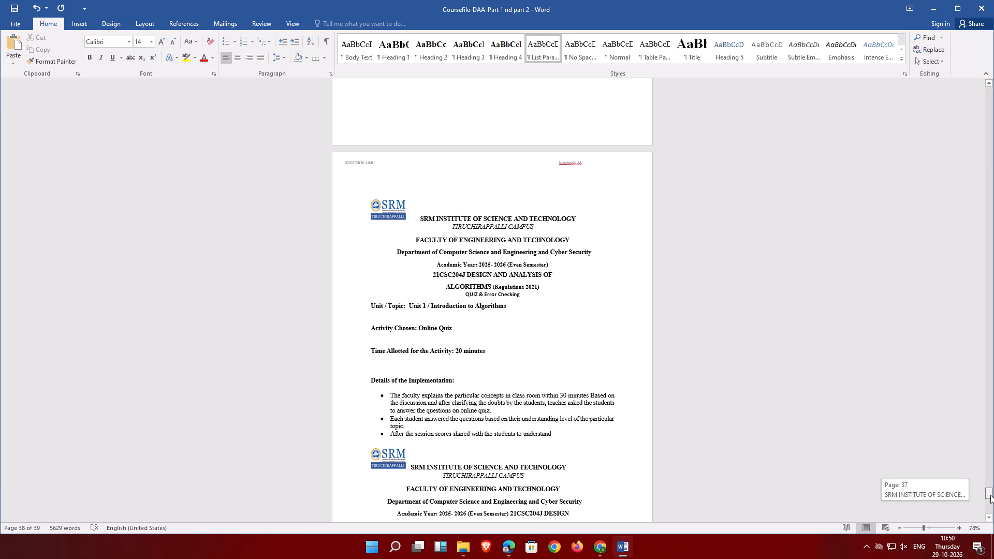
{"action": "left_click_drag", "start_coordinate": [990, 495], "coordinate": [991, 499]}
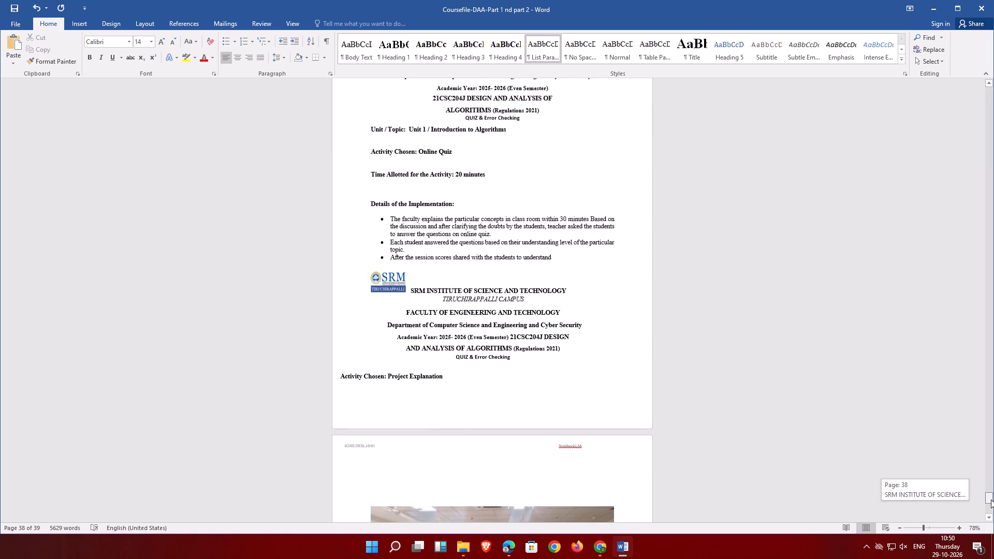
{"action": "left_click_drag", "start_coordinate": [991, 499], "coordinate": [991, 504]}
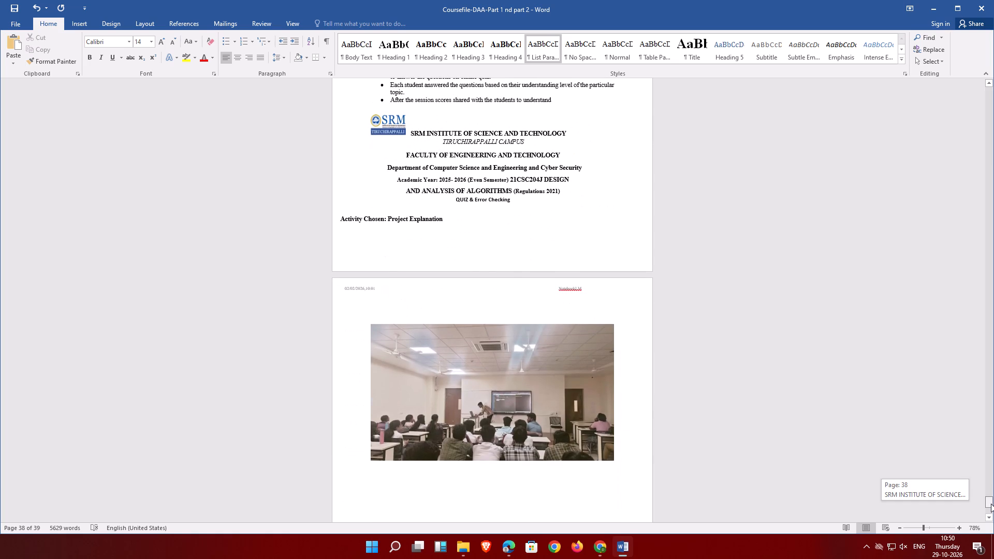
{"action": "left_click_drag", "start_coordinate": [991, 504], "coordinate": [991, 497]}
{"action": "left_click", "coordinate": [564, 355]}
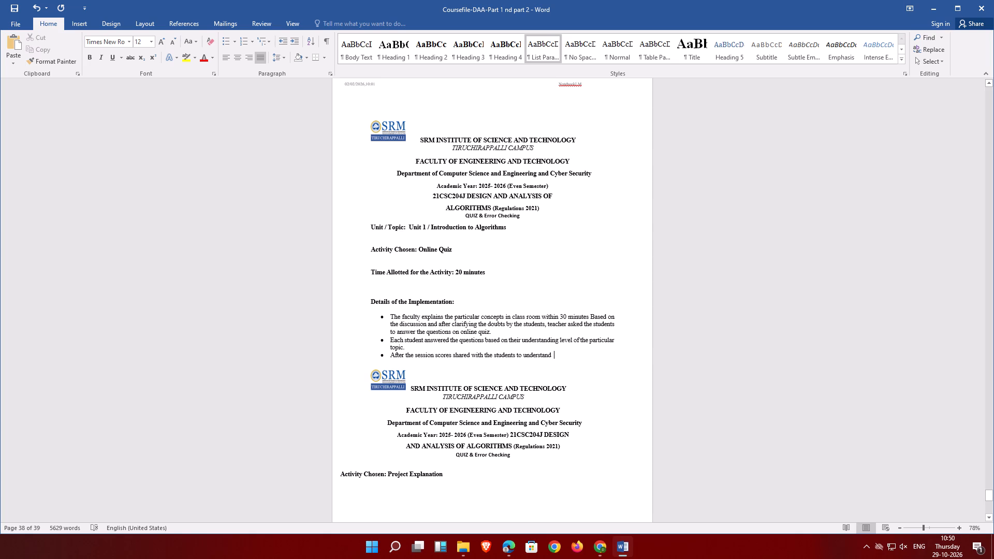
{"action": "key", "text": "Return"}
{"action": "key", "text": "Return"}
{"action": "key", "text": "Return"}
{"action": "key", "text": "Return"}
{"action": "key", "text": "Return"}
{"action": "key", "text": "Return"}
{"action": "key", "text": "Return"}
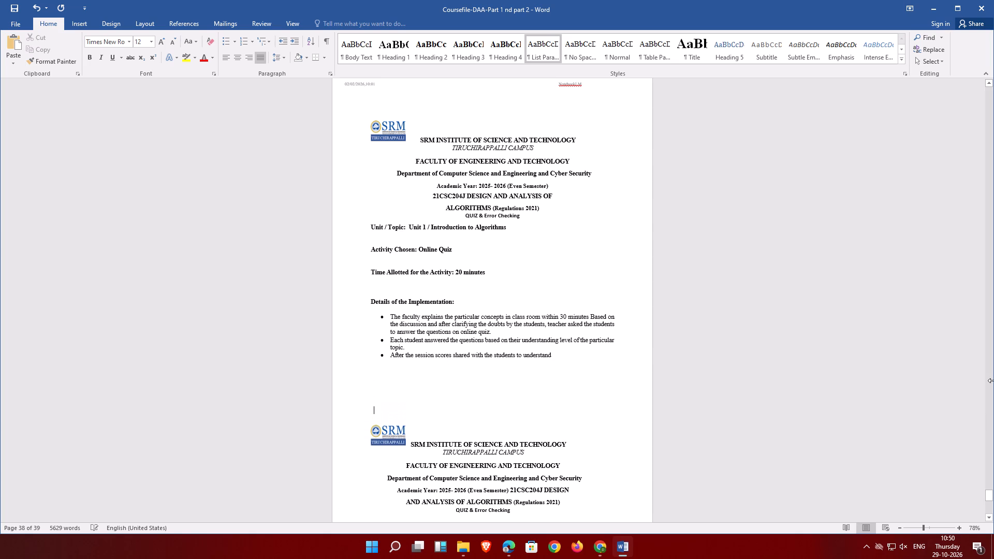
{"action": "key", "text": "Return"}
{"action": "key", "text": "Return"}
{"action": "key", "text": "Return"}
{"action": "key", "text": "Return"}
{"action": "key", "text": "Return"}
{"action": "key", "text": "Return"}
{"action": "key", "text": "Return"}
{"action": "key", "text": "Return"}
{"action": "key", "text": "Return"}
{"action": "key", "text": "Return"}
{"action": "key", "text": "Return"}
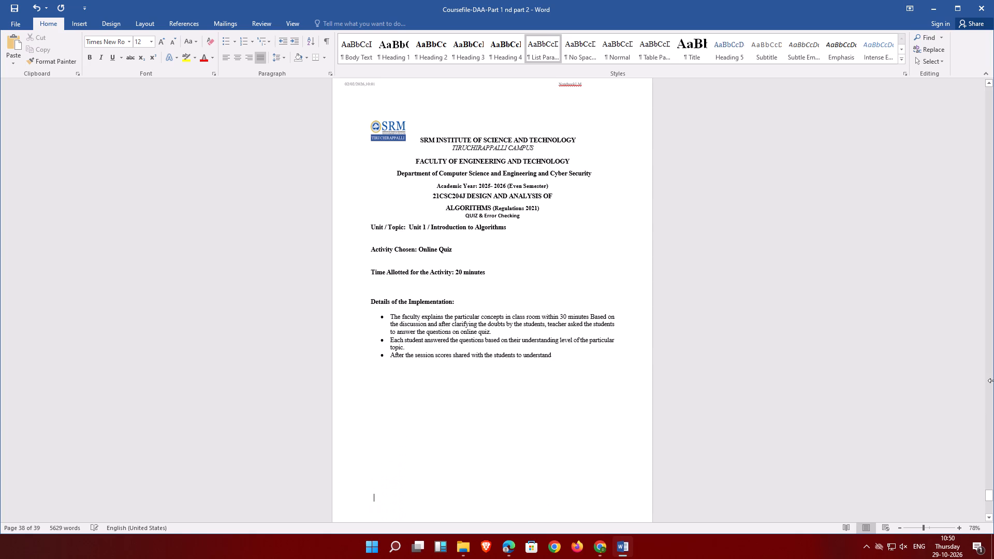
{"action": "key", "text": "Return"}
Check the layout of the Project Explanation page at the document's end, and go back to the student name list on page 19.
{"action": "left_click_drag", "start_coordinate": [989, 497], "coordinate": [988, 503]}
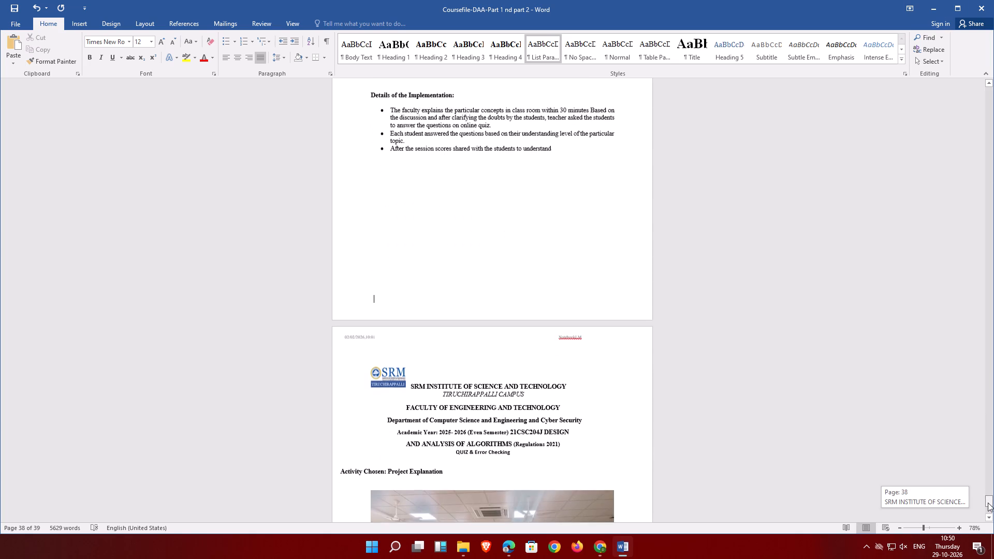
{"action": "left_click_drag", "start_coordinate": [988, 503], "coordinate": [986, 520]}
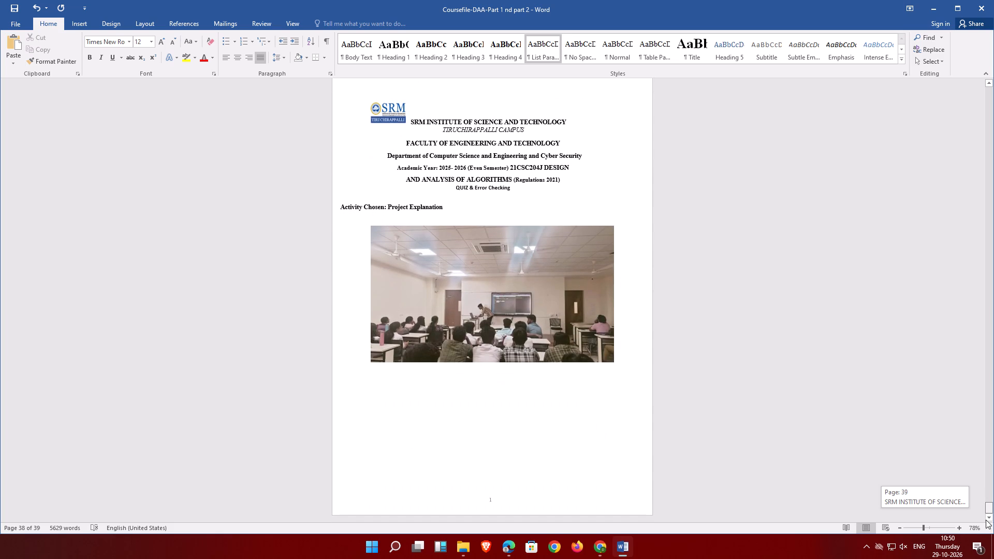
{"action": "left_click_drag", "start_coordinate": [986, 520], "coordinate": [984, 291]}
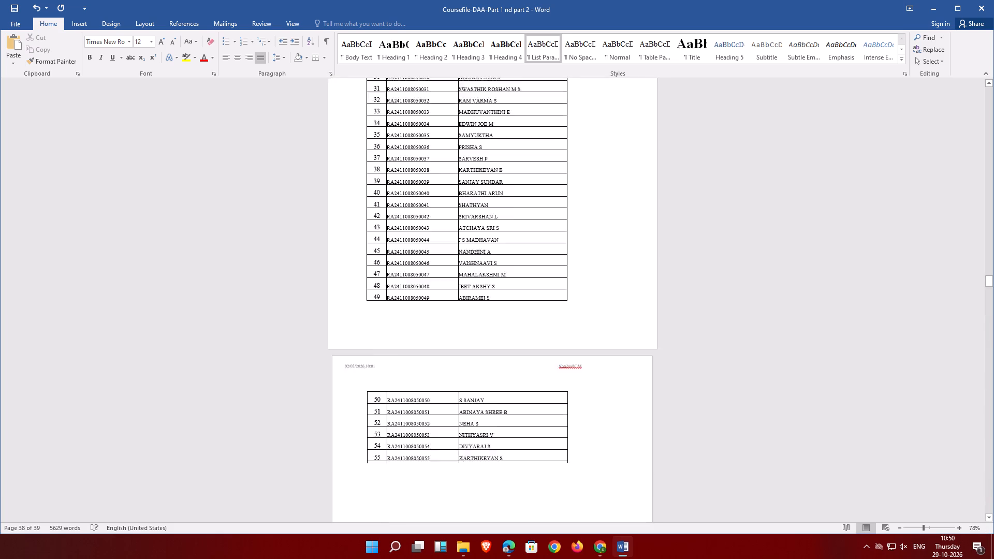
Save the Coursefile-DAA-Part 1 nd part 2 document.
{"action": "left_click", "coordinate": [16, 10]}
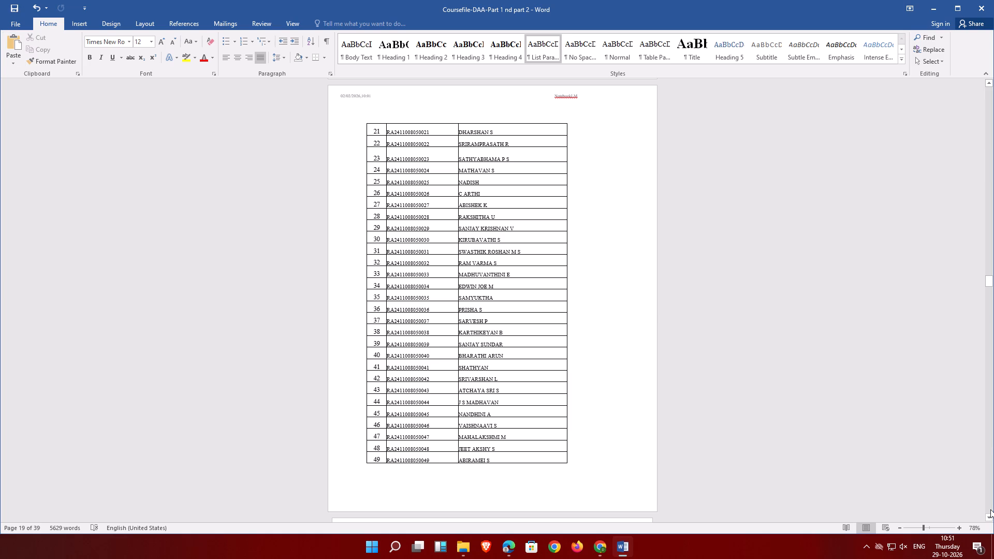
Print all pages of the course file using Microsoft Print to PDF.
{"action": "left_click", "coordinate": [13, 23]}
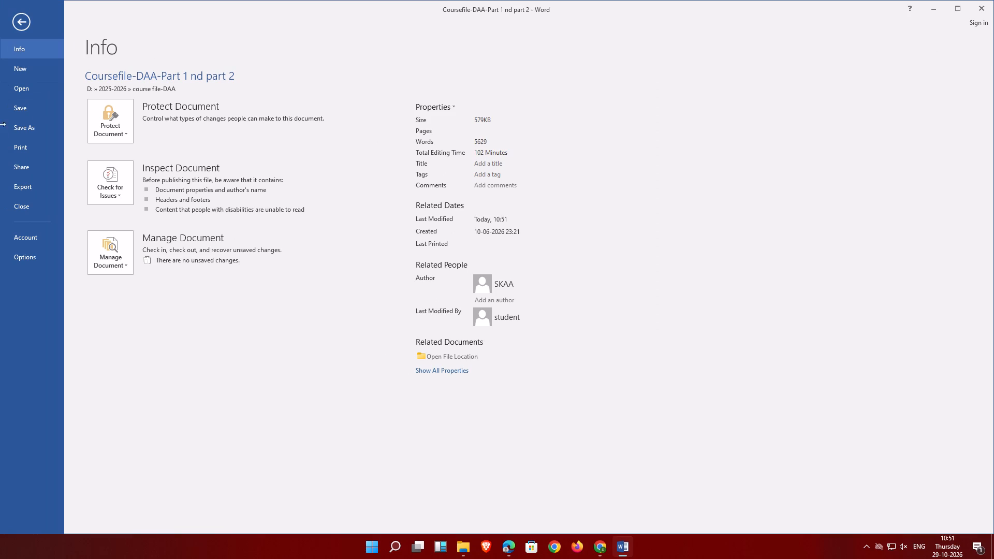
{"action": "left_click", "coordinate": [34, 127]}
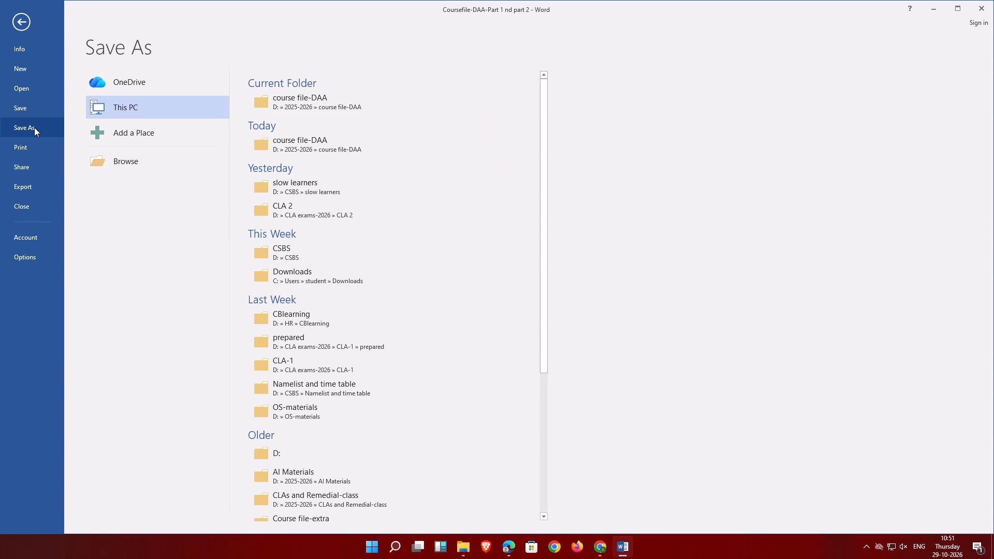
{"action": "left_click", "coordinate": [25, 145]}
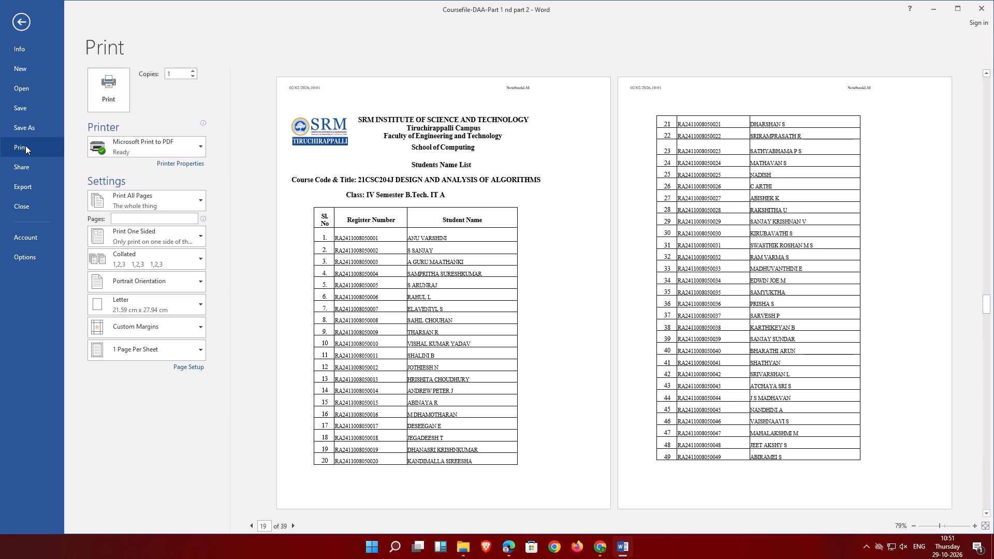
{"action": "left_click", "coordinate": [202, 147]}
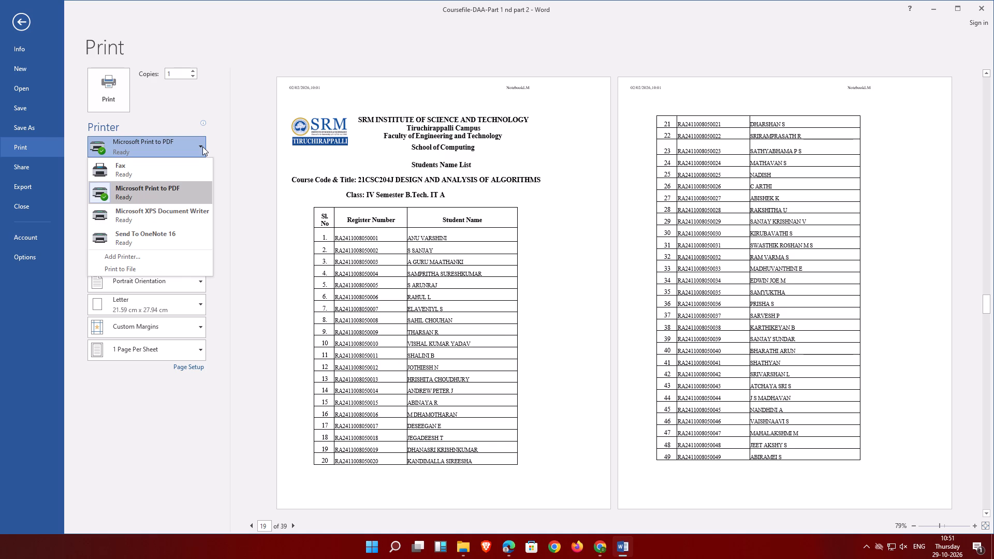
{"action": "left_click", "coordinate": [160, 188]}
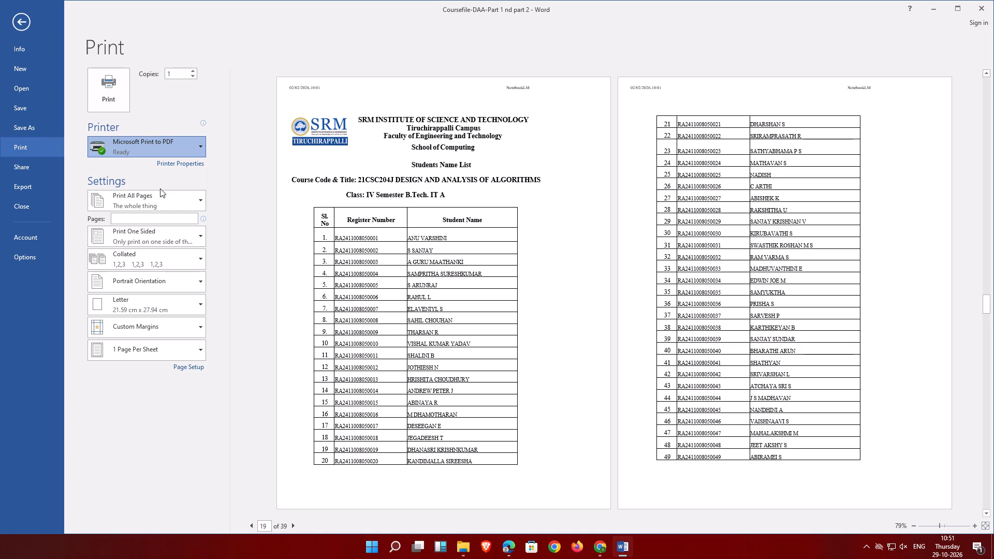
{"action": "left_click", "coordinate": [102, 96]}
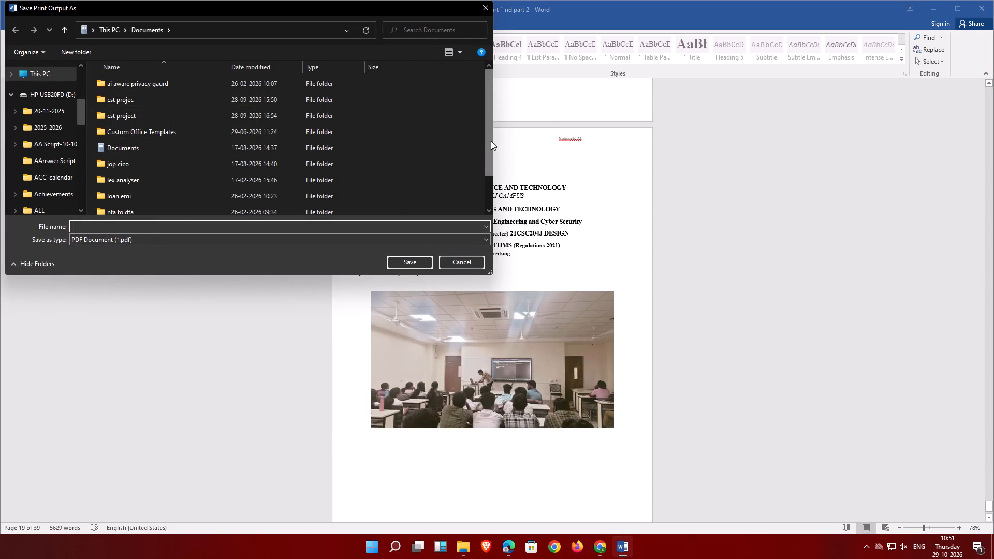
Save the print output as "Part1 and Part2-DAA" in D: 2025-2026, course file-DAA, and continue printing despite the small margins.
{"action": "left_click_drag", "start_coordinate": [491, 141], "coordinate": [492, 176]}
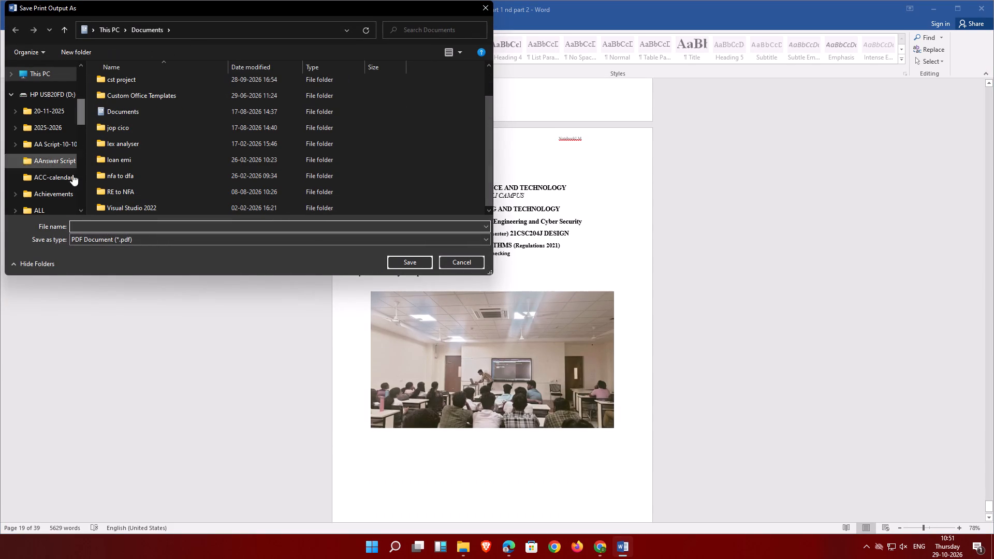
{"action": "double_click", "coordinate": [59, 92]}
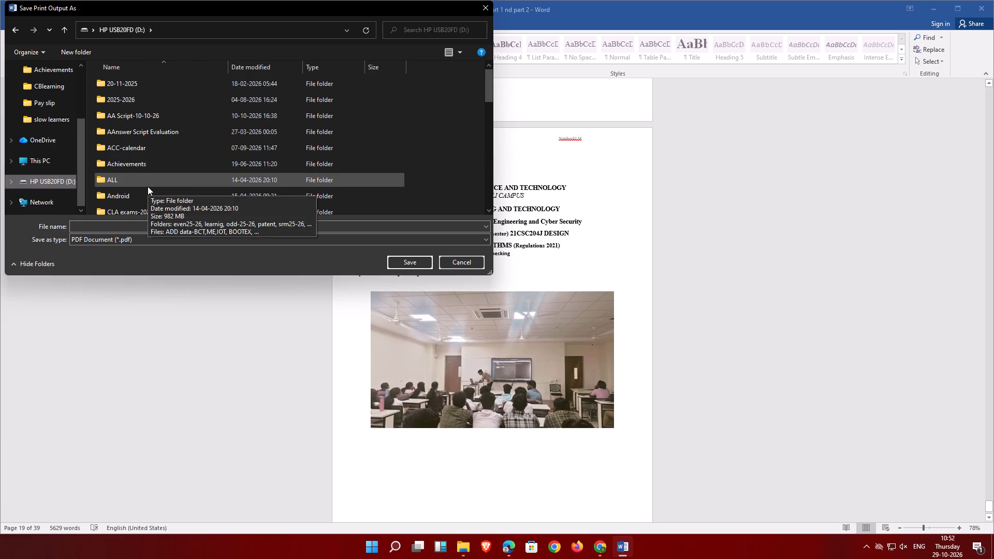
{"action": "double_click", "coordinate": [129, 102]}
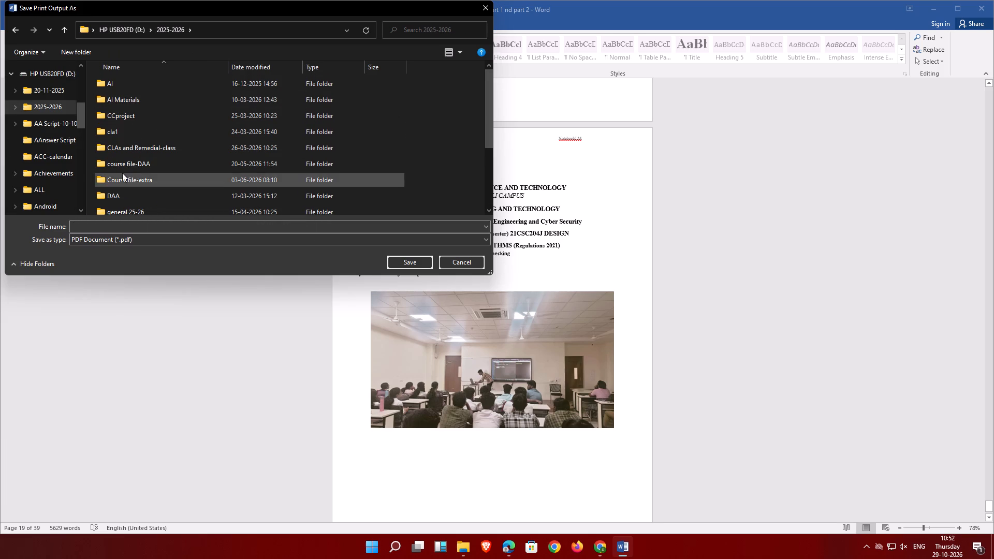
{"action": "double_click", "coordinate": [131, 163]}
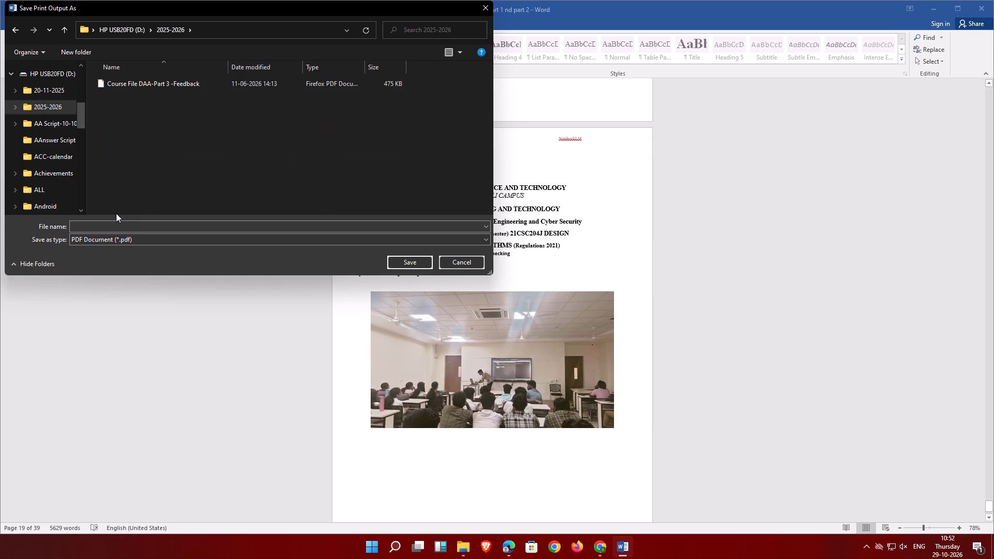
{"action": "left_click", "coordinate": [91, 228]}
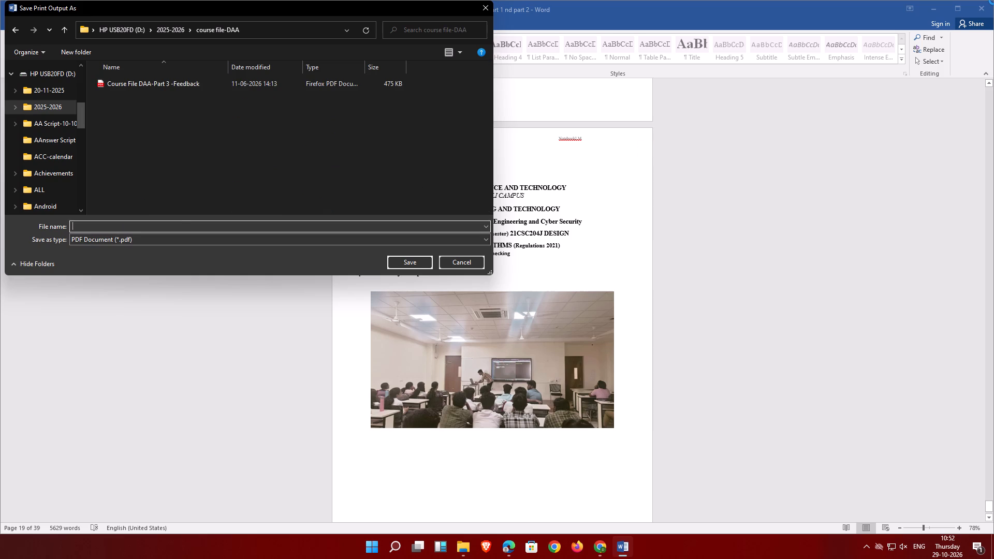
{"action": "type", "text": "Part"}
{"action": "type", "text": "1 and"}
{"action": "key", "text": "space"}
{"action": "key", "text": "shift+p"}
{"action": "key", "text": "a"}
{"action": "type", "text": "rt"}
{"action": "type", "text": "2-"}
{"action": "type", "text": "DAA"}
{"action": "left_click", "coordinate": [405, 262]}
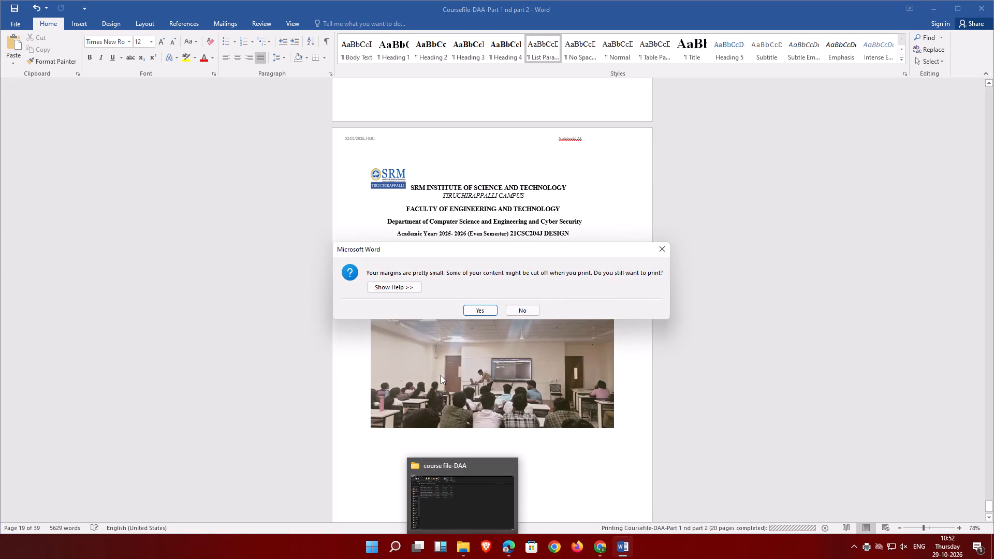
{"action": "left_click", "coordinate": [483, 314]}
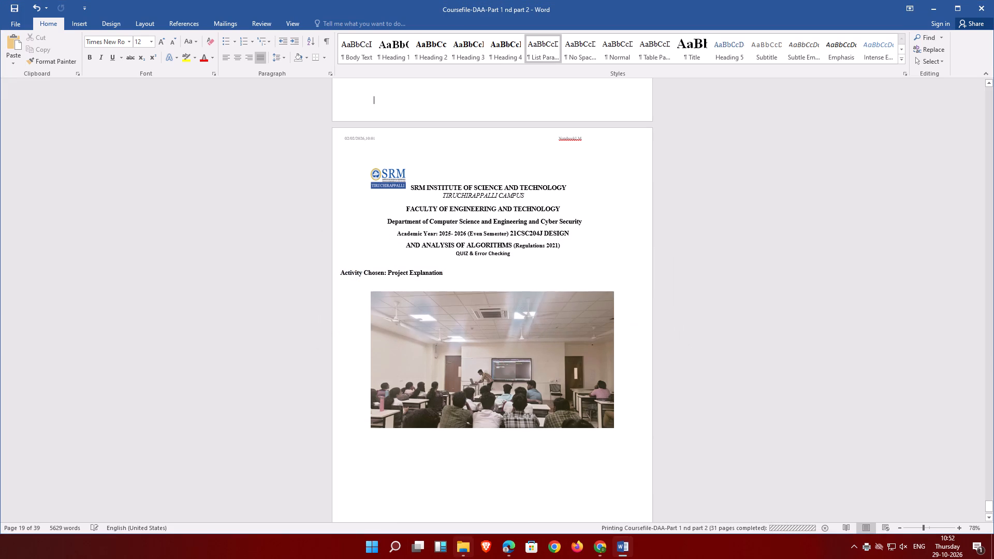
Open the Part1 and Part2-DAA PDF from the course file-DAA folder and check its pages from the cover to the syllabus.
{"action": "left_click", "coordinate": [469, 550]}
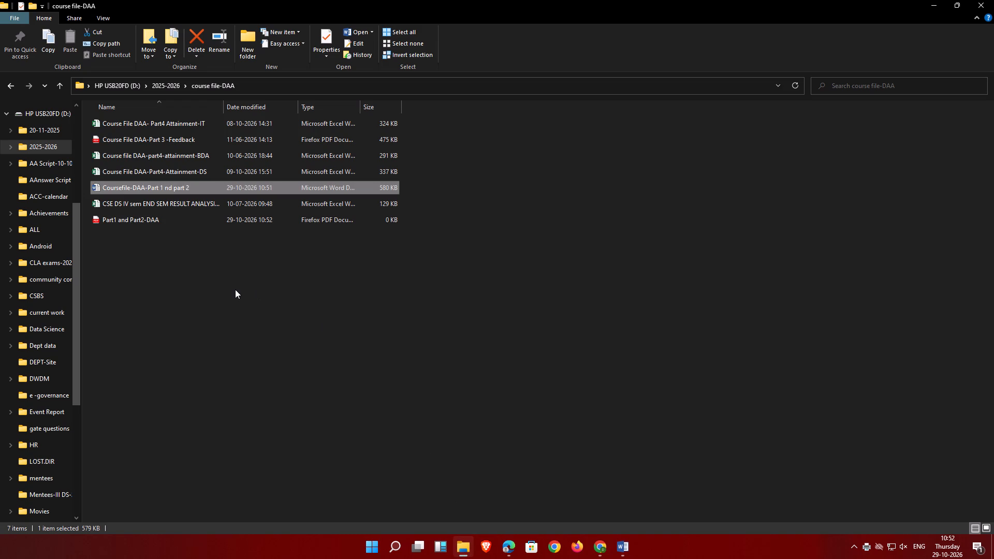
{"action": "double_click", "coordinate": [146, 218]}
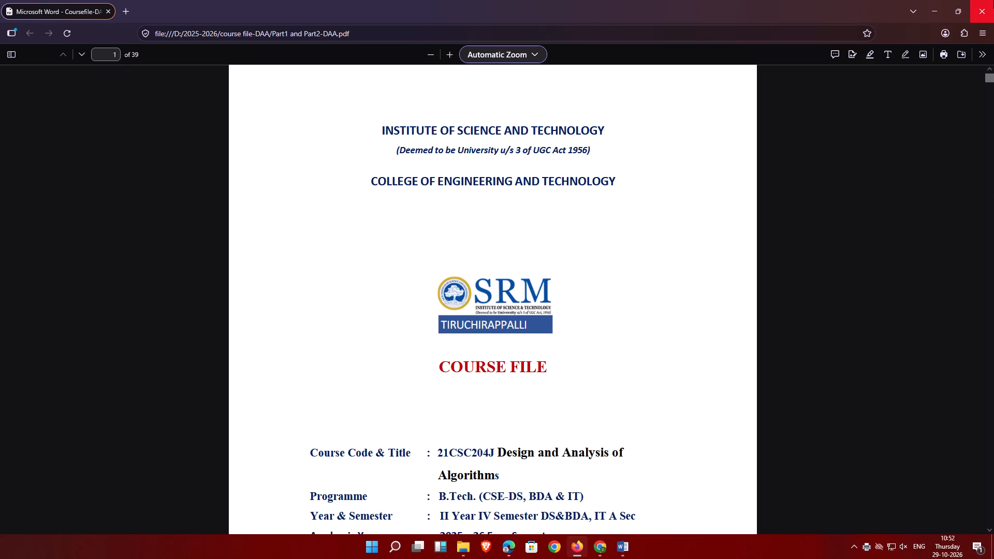
{"action": "key", "text": "Page_Down"}
{"action": "key", "text": "Page_Down"}
{"action": "key", "text": "Page_Down"}
{"action": "key", "text": "Page_Down"}
{"action": "key", "text": "Page_Down"}
{"action": "key", "text": "Page_Down"}
{"action": "key", "text": "Page_Down"}
{"action": "key", "text": "Page_Down"}
{"action": "key", "text": "Page_Down"}
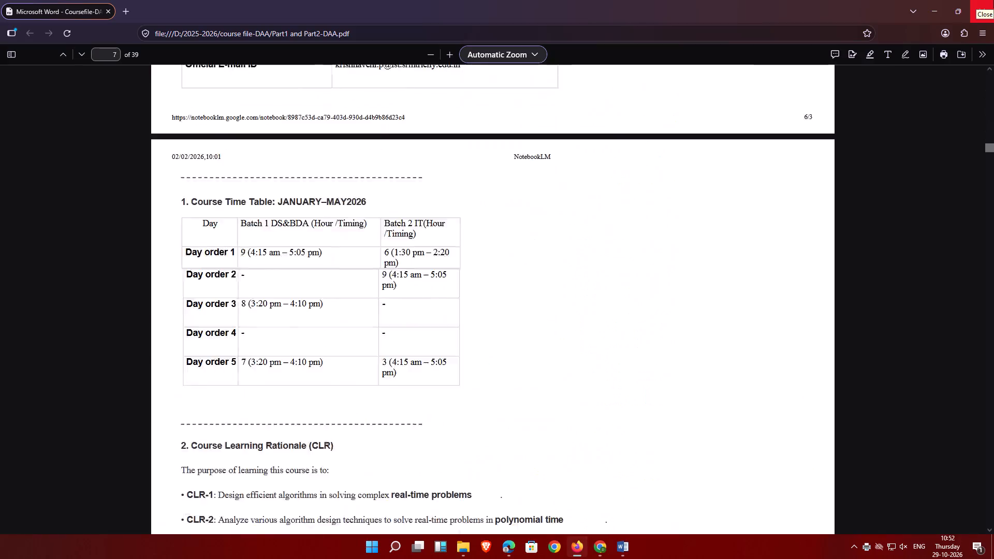
{"action": "key", "text": "Page_Down"}
{"action": "key", "text": "Page_Down"}
{"action": "key", "text": "Page_Up"}
{"action": "key", "text": "Page_Up"}
{"action": "key", "text": "Page_Up"}
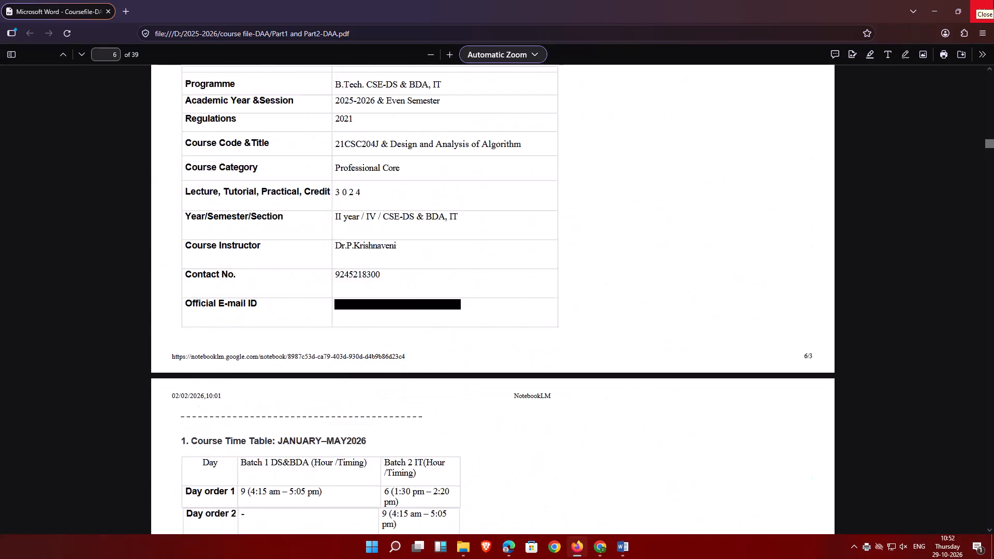
{"action": "key", "text": "Page_Up"}
{"action": "key", "text": "Page_Down"}
{"action": "key", "text": "Page_Down"}
{"action": "key", "text": "Page_Down"}
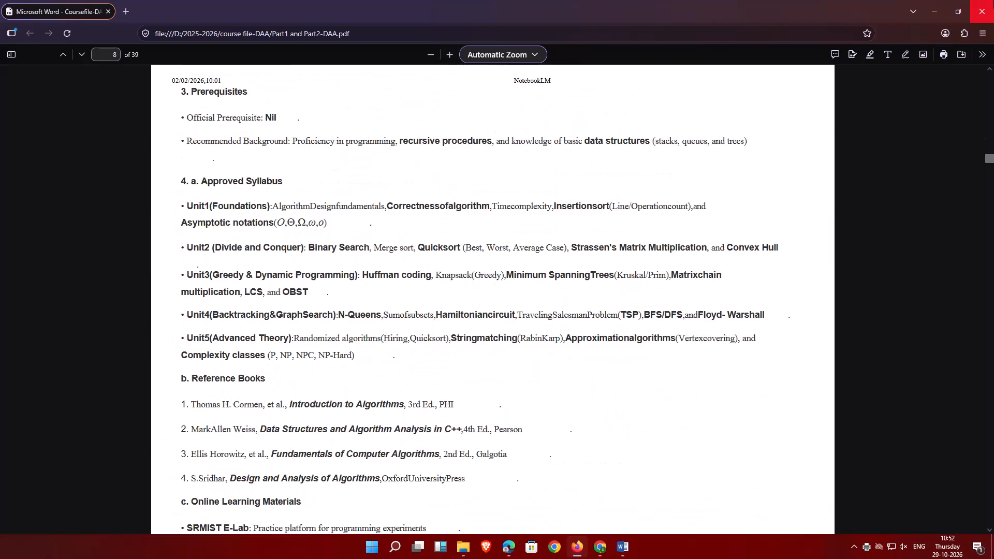
Check the layout of the weekly lab plan, detailed lesson plan and student name lists in the PDF.
{"action": "key", "text": "Page_Down"}
{"action": "key", "text": "Page_Down"}
{"action": "key", "text": "Page_Down"}
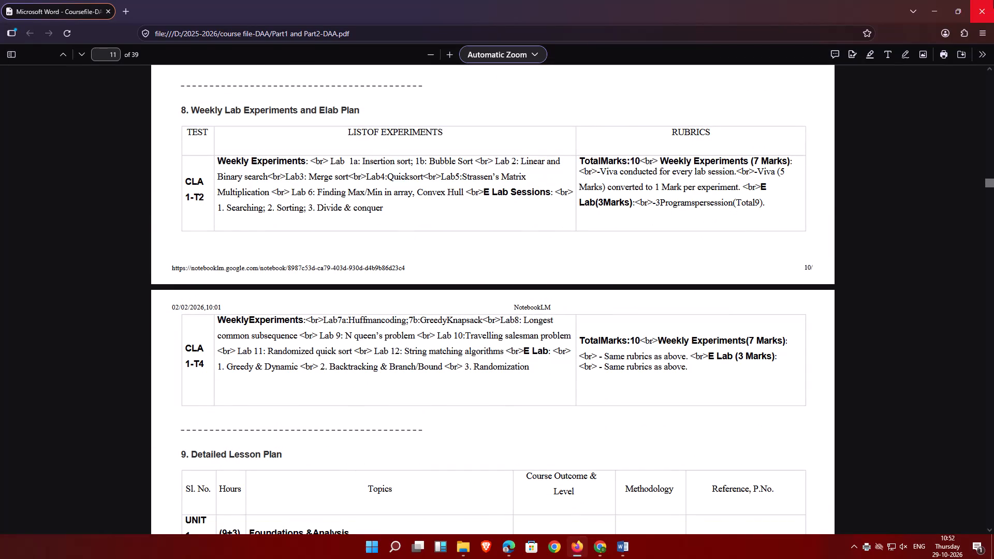
{"action": "key", "text": "Page_Down"}
{"action": "key", "text": "Page_Down"}
{"action": "key", "text": "Page_Down"}
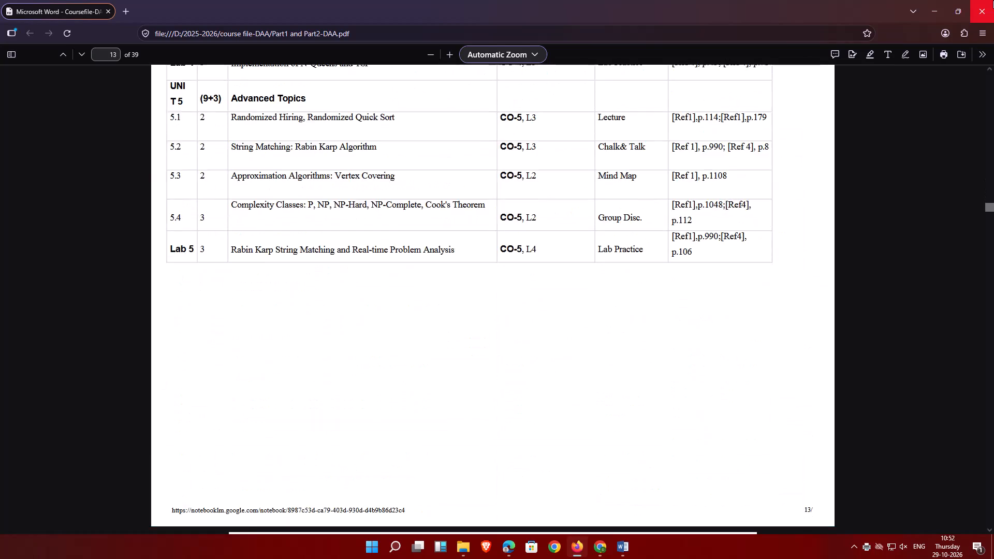
{"action": "key", "text": "Page_Down"}
{"action": "key", "text": "Page_Down"}
{"action": "key", "text": "Page_Down"}
{"action": "key", "text": "Page_Down"}
{"action": "key", "text": "Page_Down"}
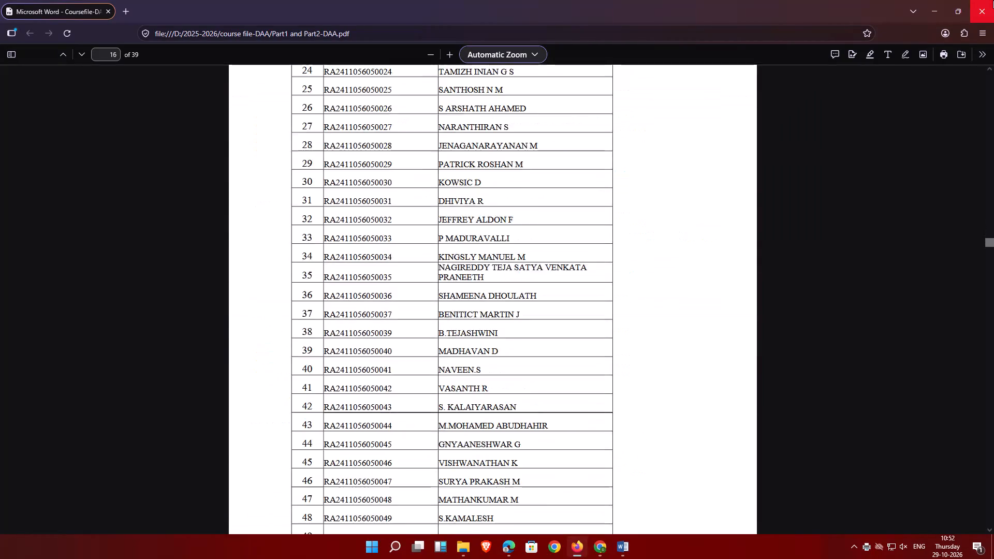
{"action": "key", "text": "Page_Down"}
{"action": "key", "text": "Page_Down"}
{"action": "key", "text": "Page_Down"}
{"action": "key", "text": "Page_Down"}
{"action": "key", "text": "Page_Down"}
{"action": "key", "text": "Page_Down"}
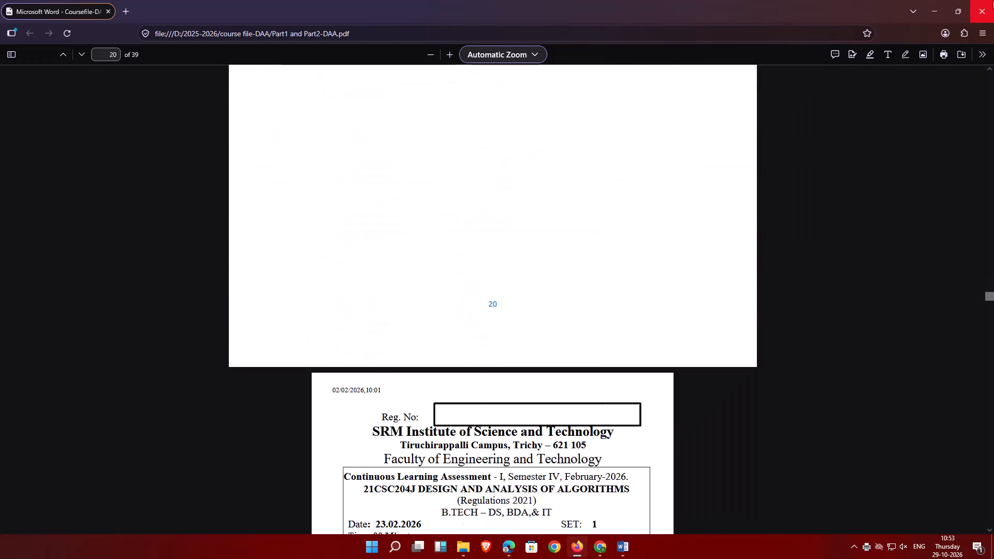
Check the CLA I question paper and the CLA1 marks lists for the DS, BDA and IT classes in the PDF.
{"action": "key", "text": "Page_Down"}
{"action": "key", "text": "Page_Down"}
{"action": "key", "text": "Page_Down"}
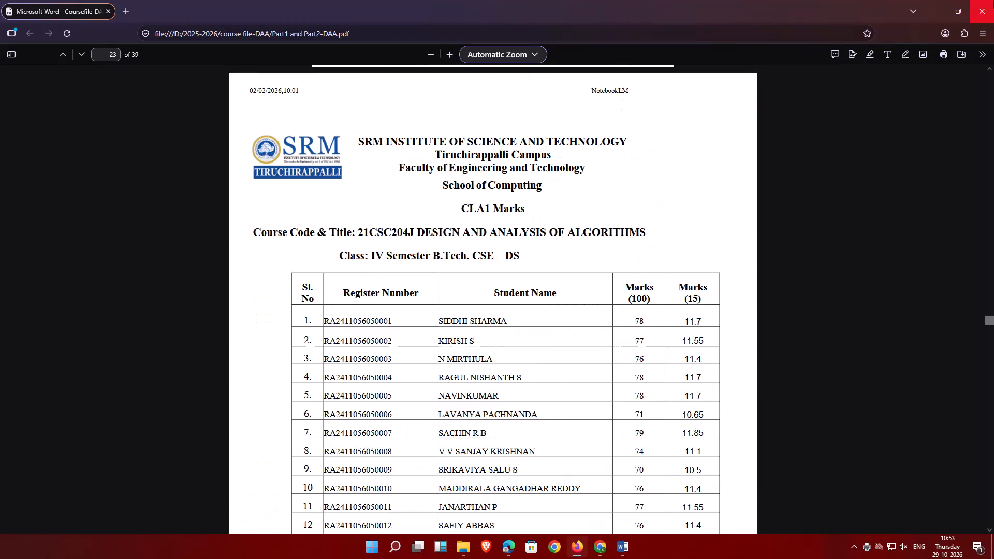
{"action": "key", "text": "Page_Down"}
{"action": "key", "text": "Page_Down"}
{"action": "key", "text": "Page_Down"}
{"action": "key", "text": "Page_Down"}
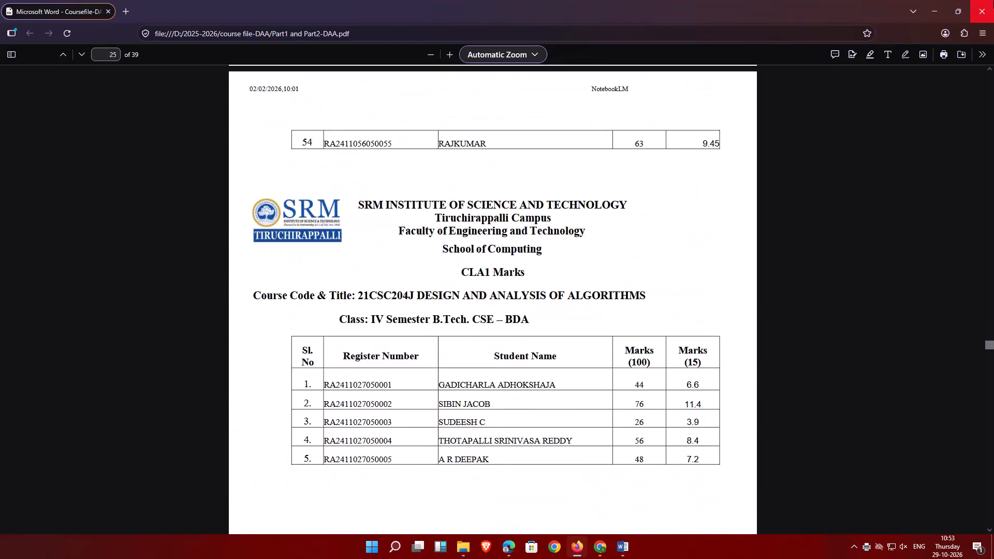
{"action": "key", "text": "Page_Down"}
{"action": "key", "text": "Page_Down"}
{"action": "key", "text": "Page_Down"}
{"action": "key", "text": "Page_Down"}
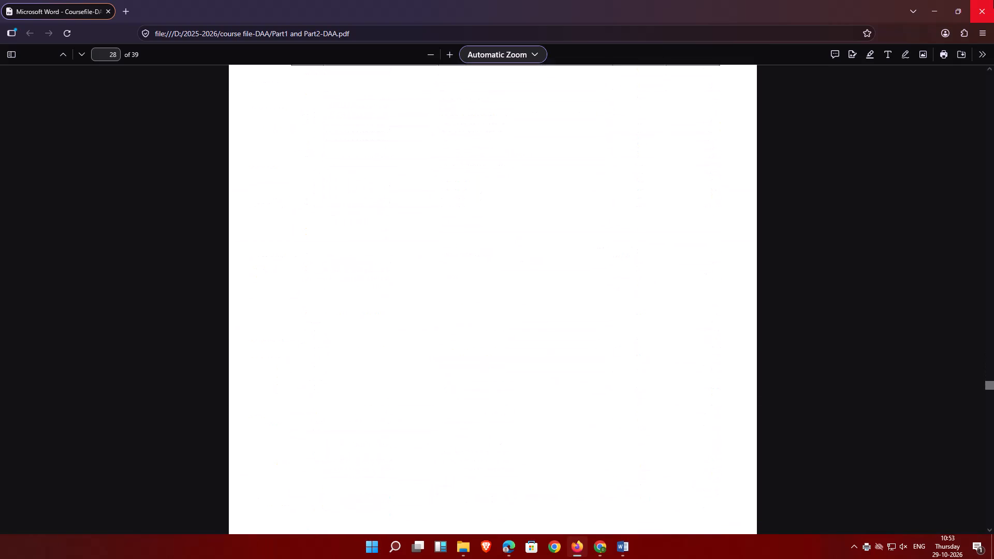
{"action": "key", "text": "Page_Down"}
{"action": "key", "text": "Page_Down"}
{"action": "key", "text": "Page_Down"}
{"action": "key", "text": "Page_Down"}
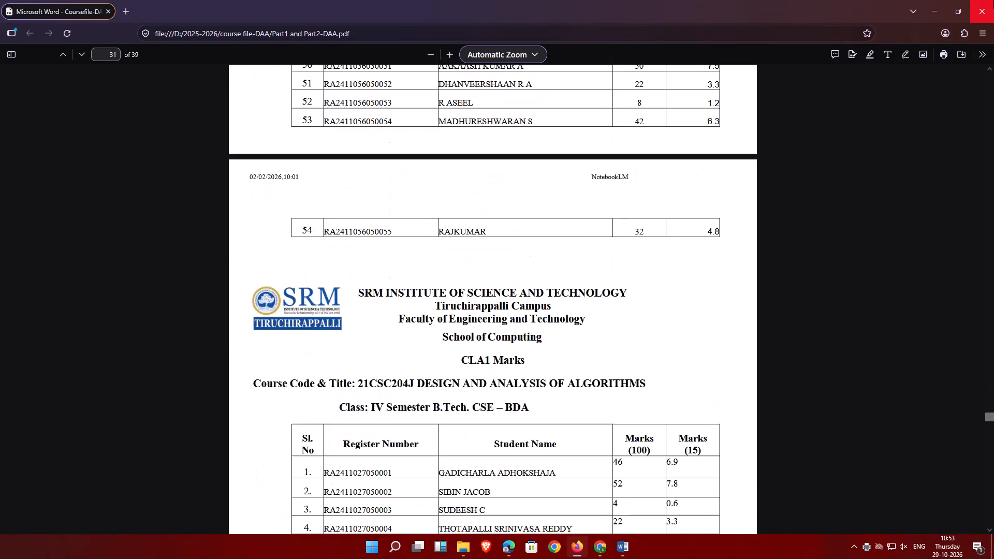
{"action": "key", "text": "Page_Down"}
{"action": "key", "text": "Page_Down"}
{"action": "key", "text": "Page_Down"}
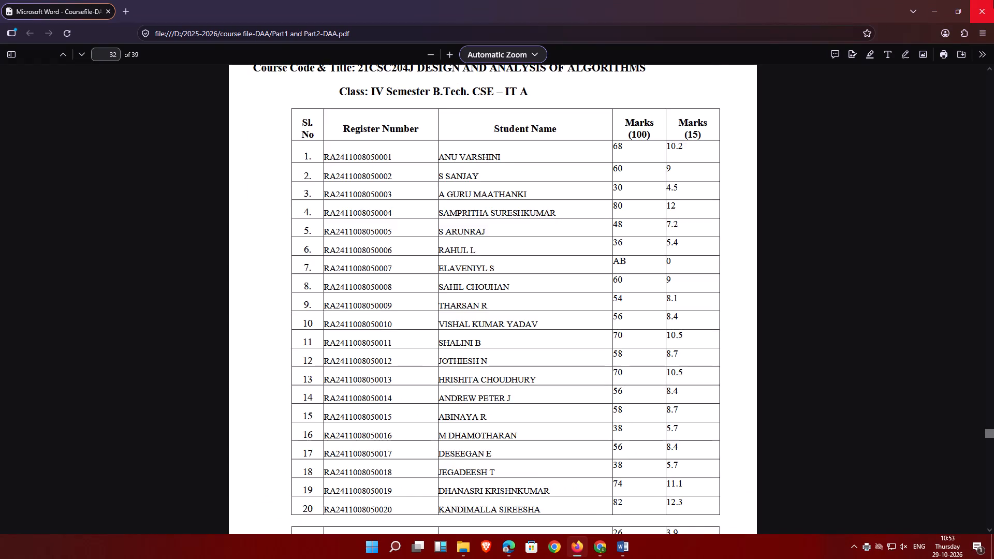
{"action": "key", "text": "Page_Down"}
{"action": "key", "text": "Page_Down"}
Check the activity implementation and classroom photo pages through to the PDF's last page, and close the PDF.
{"action": "key", "text": "Page_Down"}
{"action": "key", "text": "Page_Down"}
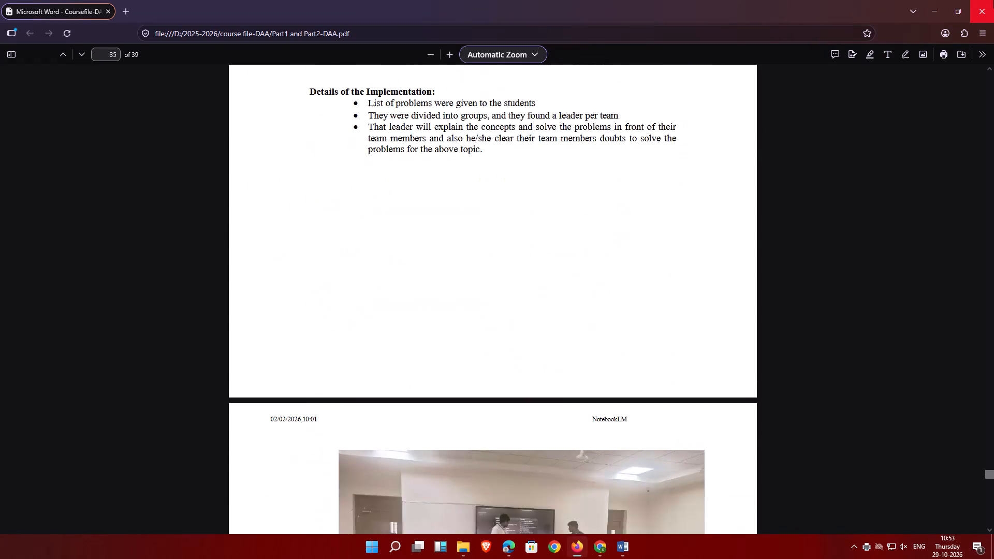
{"action": "key", "text": "Page_Down"}
{"action": "key", "text": "Page_Down"}
{"action": "key", "text": "Page_Down"}
{"action": "key", "text": "Page_Down"}
{"action": "key", "text": "Page_Down"}
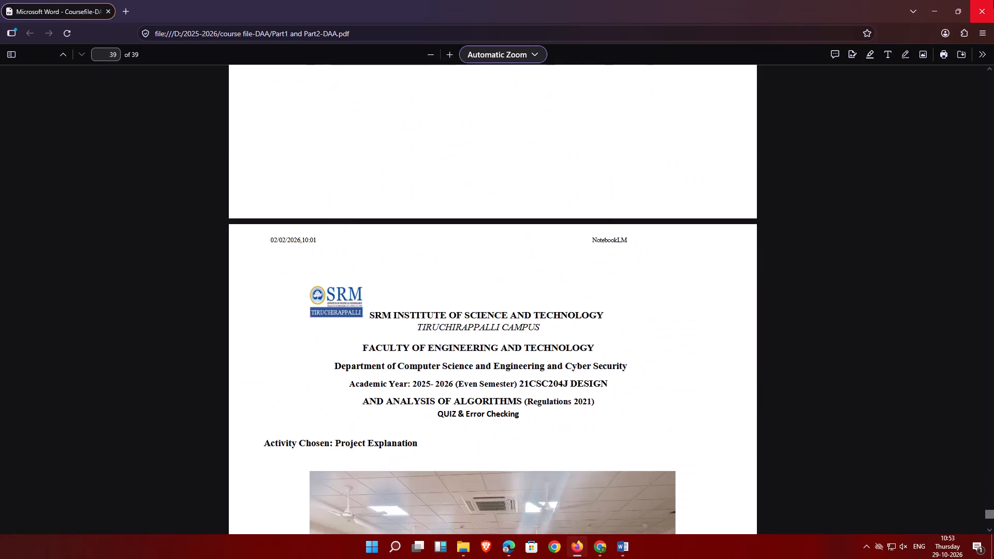
{"action": "key", "text": "Page_Down"}
{"action": "key", "text": "Page_Down"}
{"action": "key", "text": "Page_Down"}
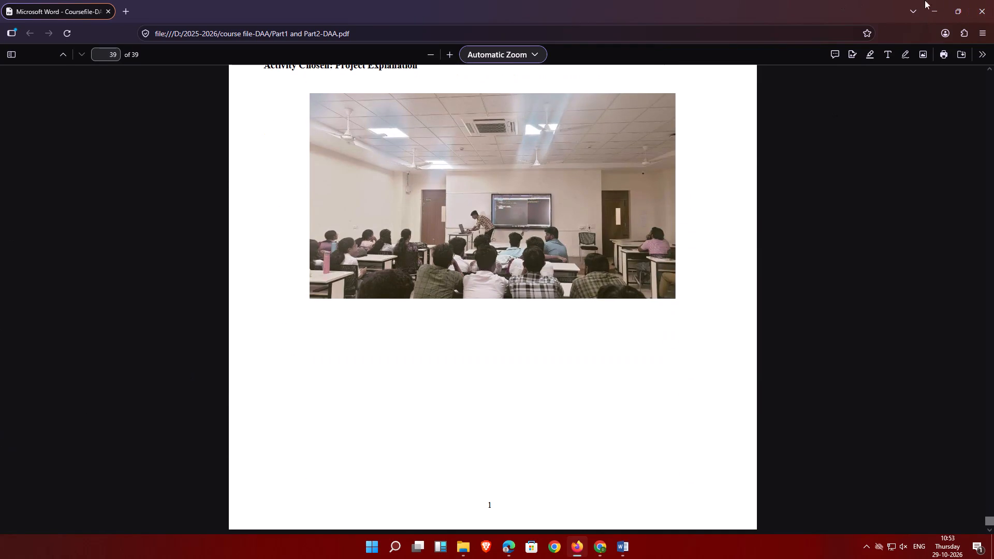
{"action": "left_click", "coordinate": [983, 10]}
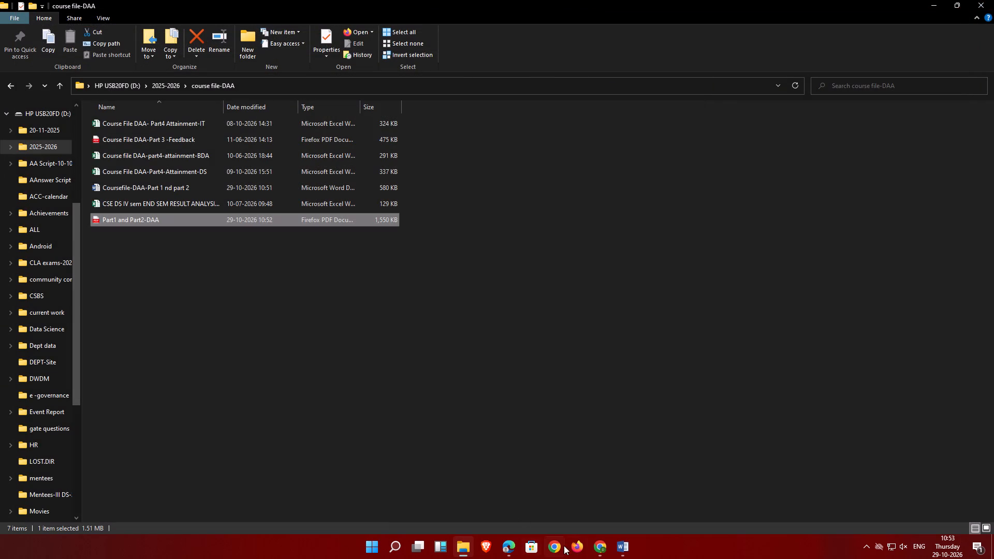
Switch to the DAA folder in Google Drive and remove the file "Part 1 and part 2-DAA.docx".
{"action": "left_click", "coordinate": [601, 549]}
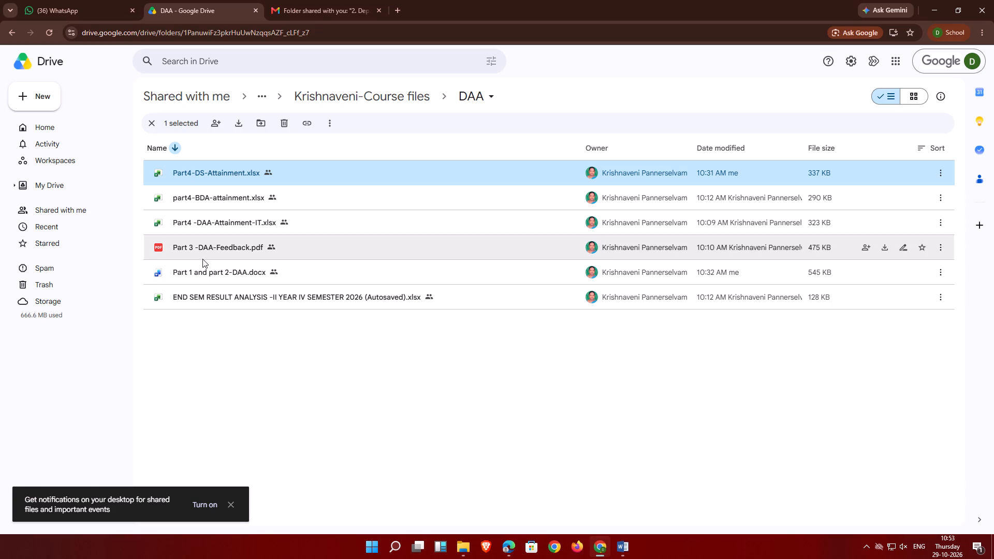
{"action": "left_click", "coordinate": [276, 269]}
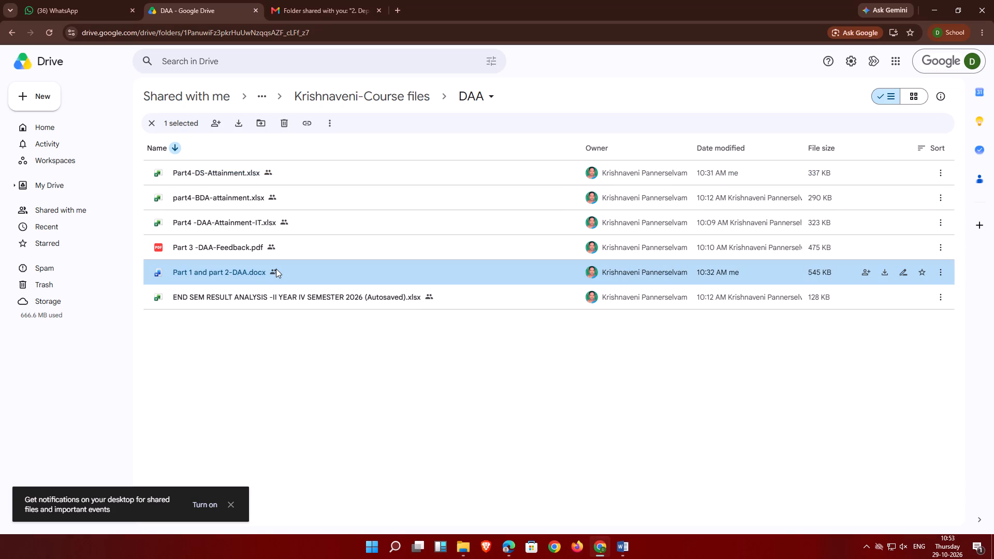
{"action": "left_click", "coordinate": [938, 274]}
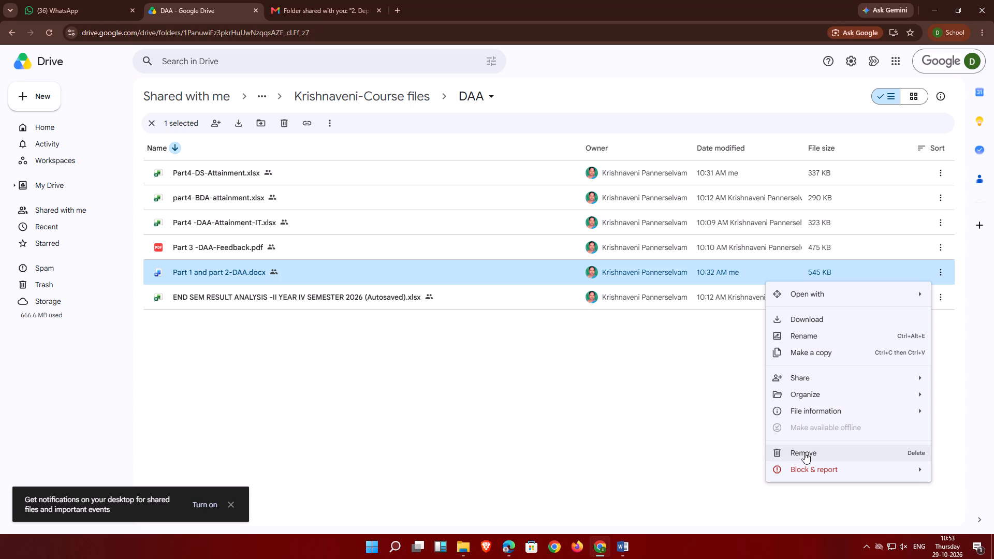
{"action": "left_click", "coordinate": [805, 452]}
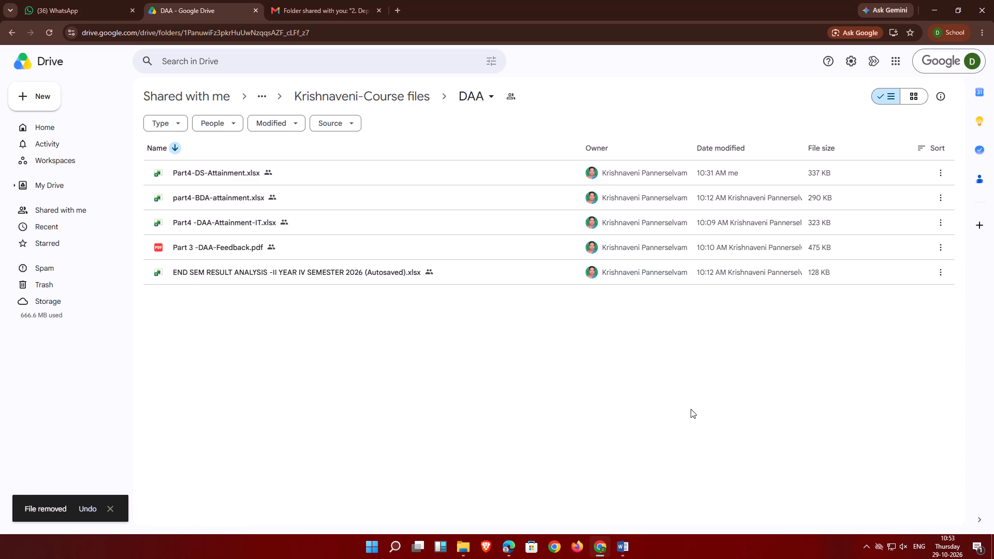
Upload the Part1 and Part2-DAA PDF from D: 2025-2026, course file-DAA, to the DAA Drive folder.
{"action": "left_click", "coordinate": [41, 102]}
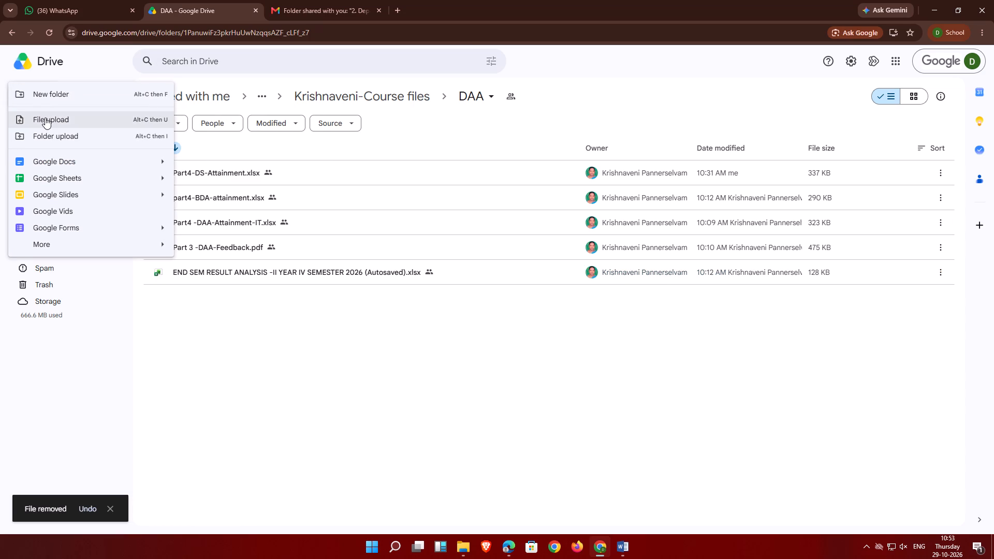
{"action": "left_click", "coordinate": [45, 117]}
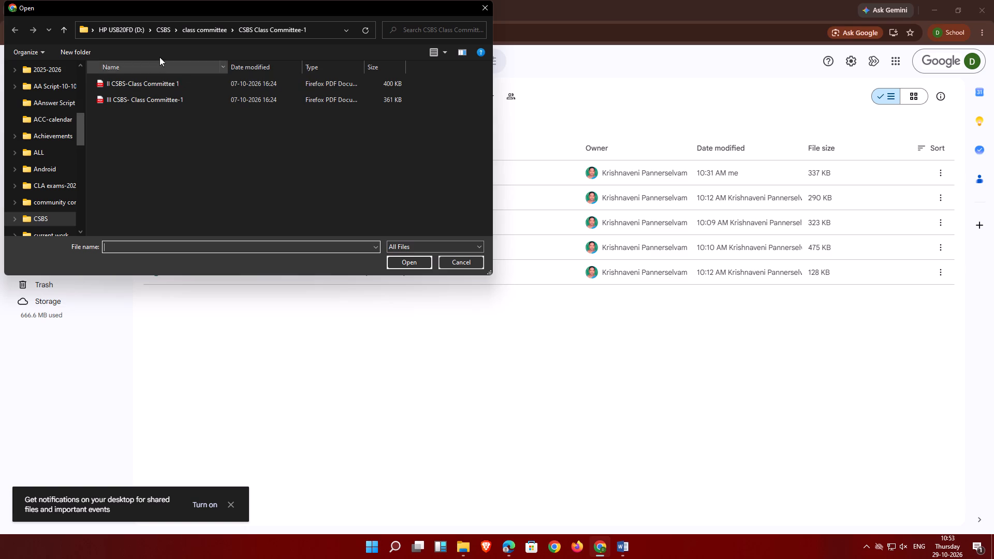
{"action": "left_click", "coordinate": [134, 32]}
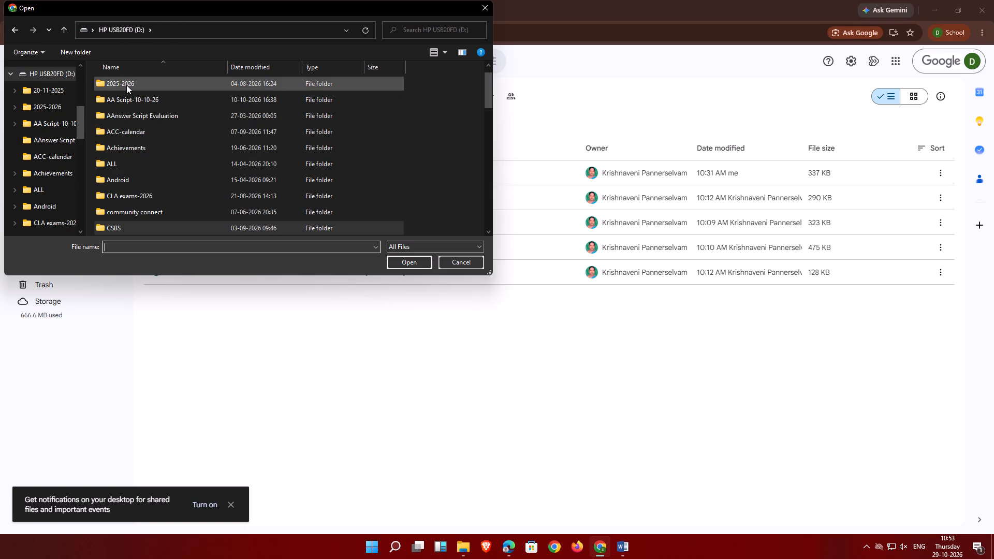
{"action": "double_click", "coordinate": [124, 81]}
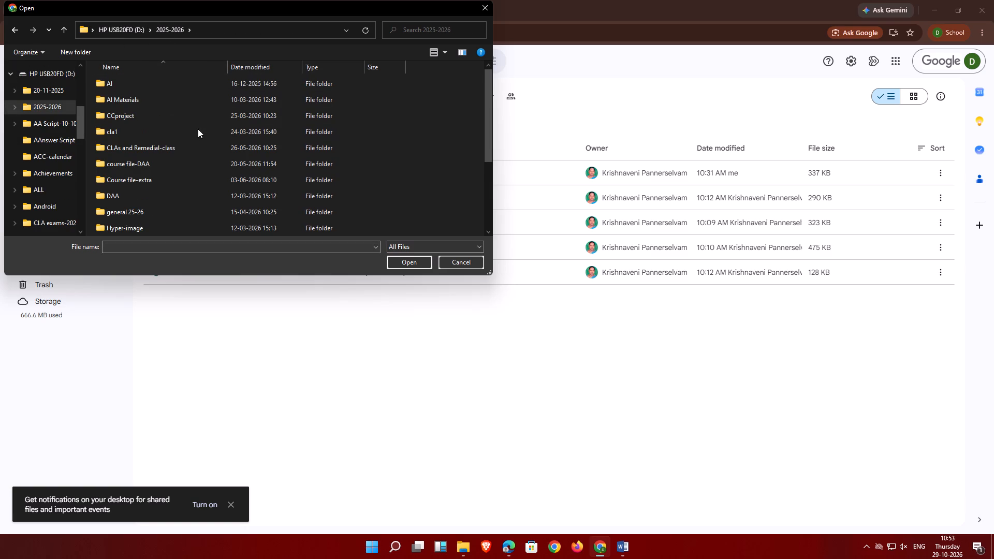
{"action": "double_click", "coordinate": [153, 166]}
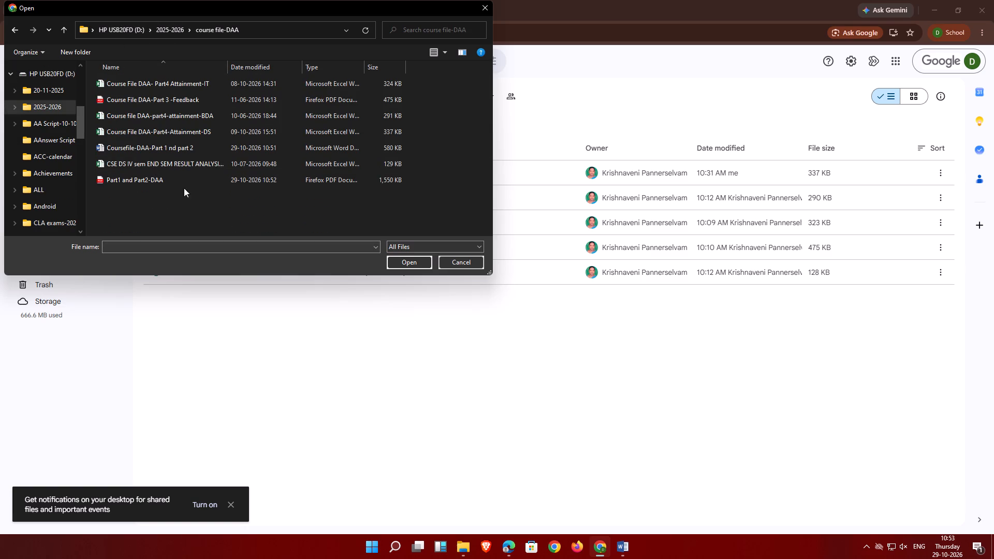
{"action": "left_click", "coordinate": [154, 179]}
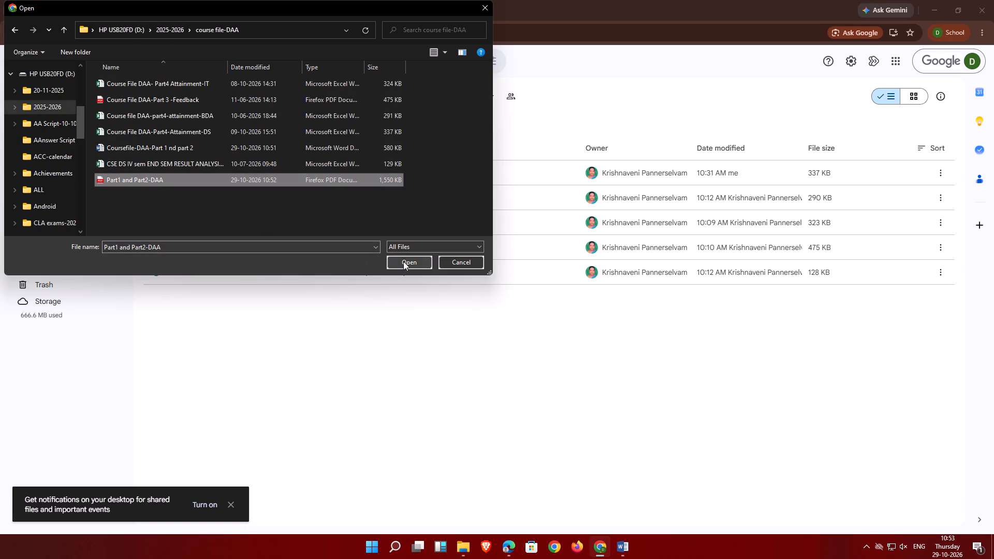
{"action": "left_click", "coordinate": [403, 261]}
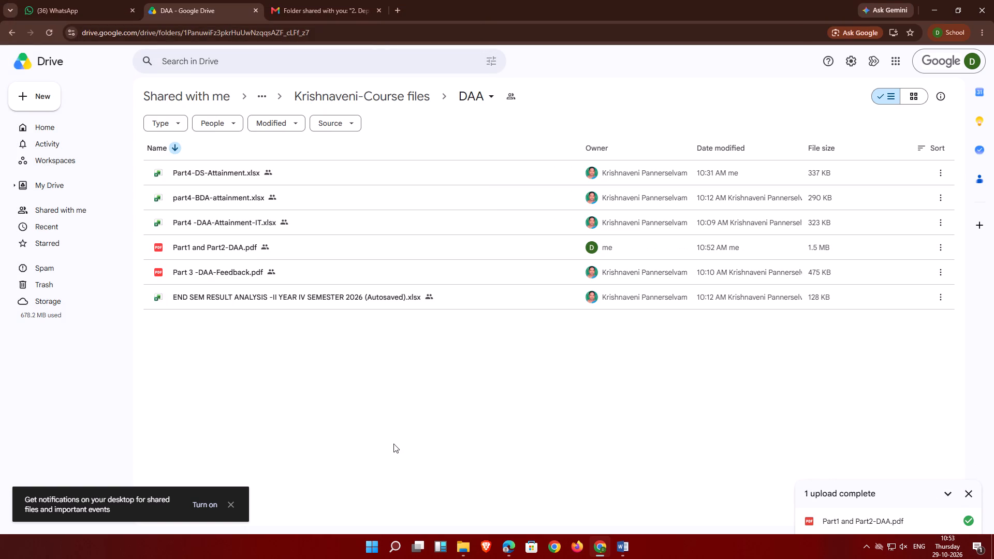
Go back up to the AAA audit (2025-2026) folder and look through its Department Files (2026-2027) subfolder.
{"action": "left_click", "coordinate": [12, 36]}
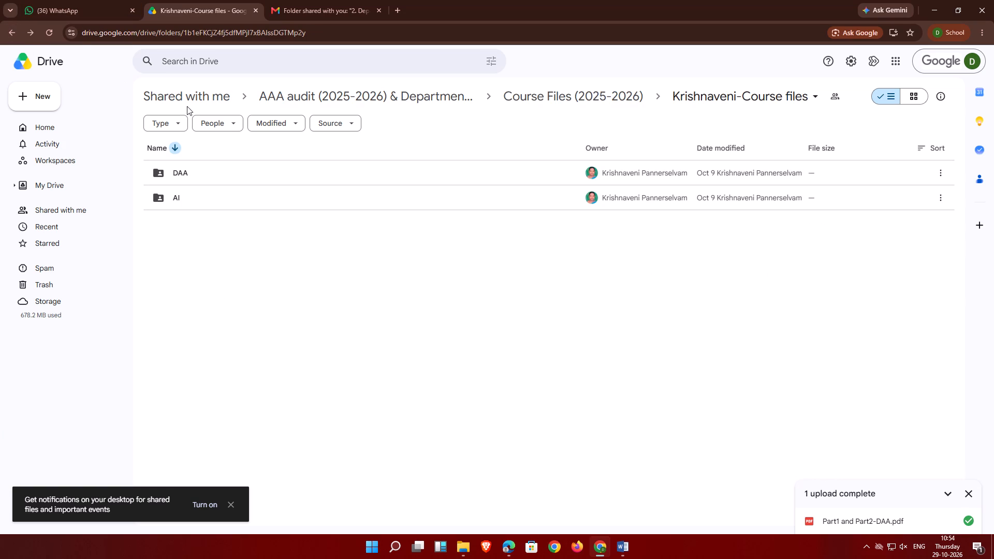
{"action": "left_click", "coordinate": [10, 35]}
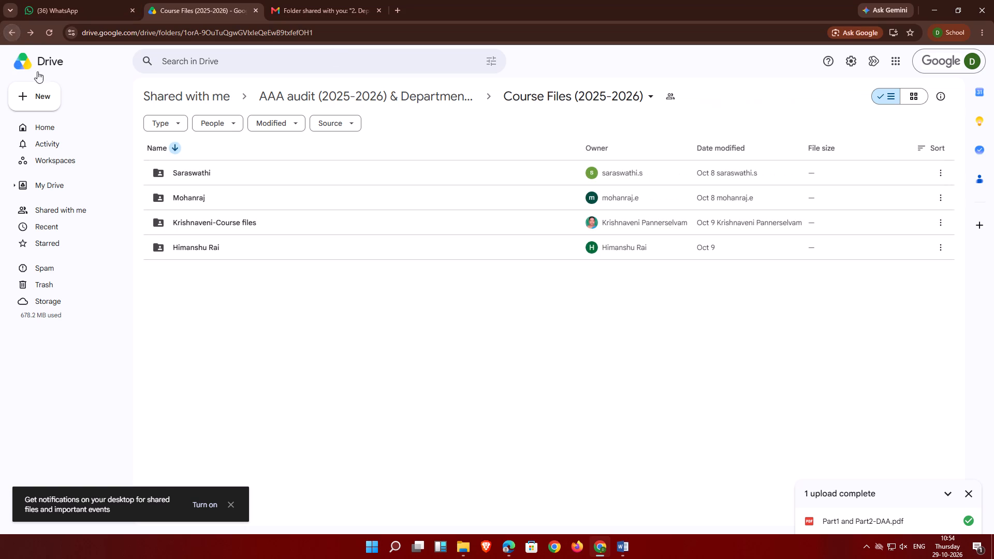
{"action": "left_click", "coordinate": [9, 32]}
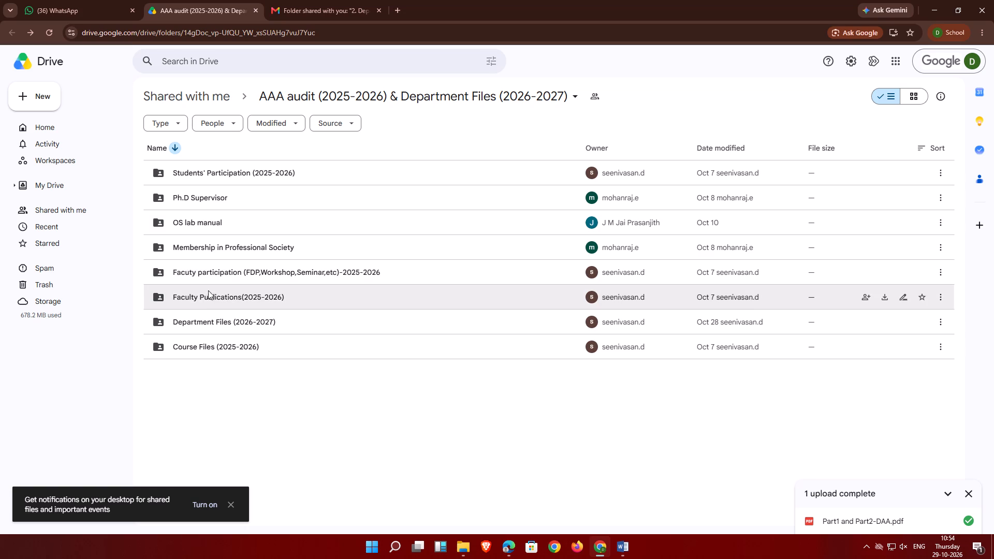
{"action": "double_click", "coordinate": [205, 323]}
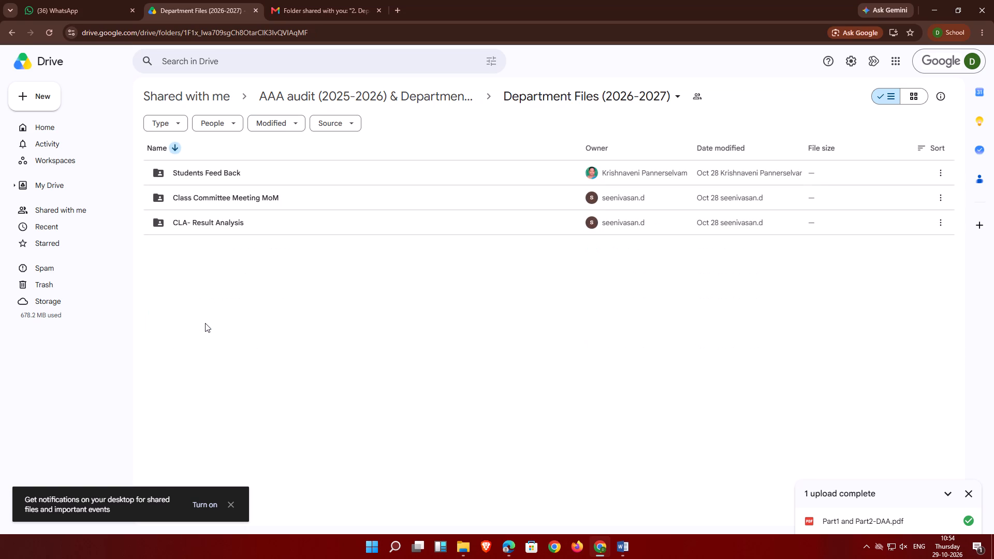
{"action": "left_click", "coordinate": [9, 35]}
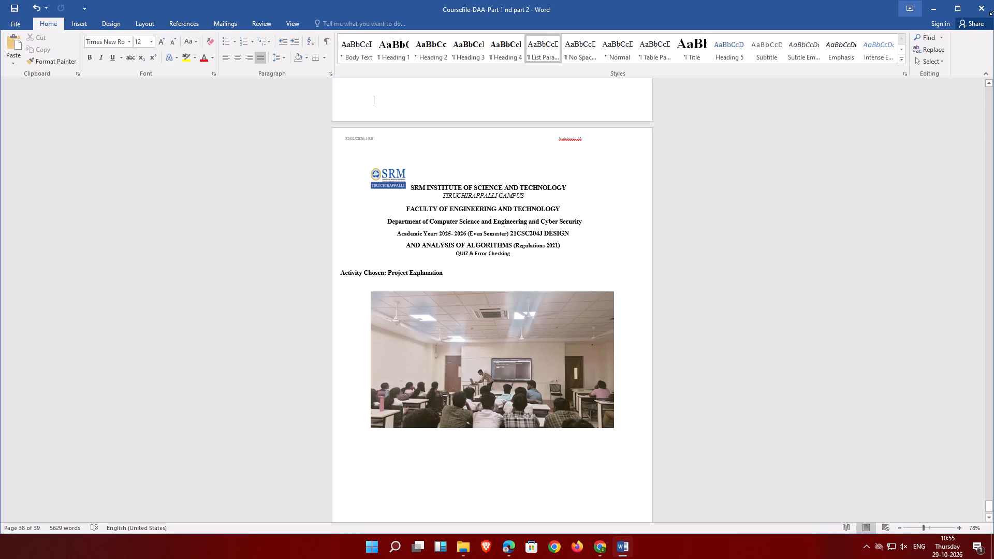
{"action": "left_click", "coordinate": [980, 10]}
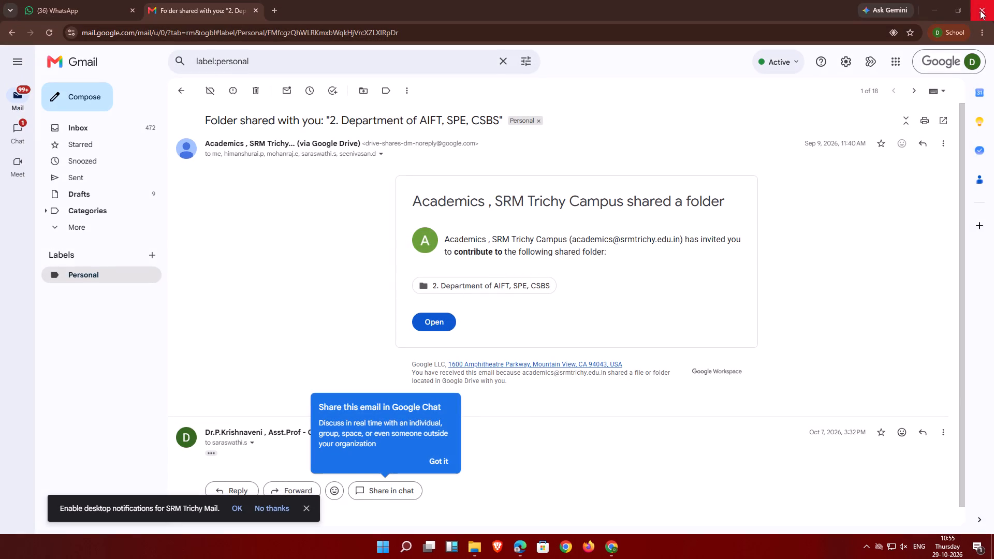
Clear the desktop by minimizing the open Chrome window and closing the Edge new-tab window.
{"action": "left_click", "coordinate": [934, 10]}
{"action": "left_click", "coordinate": [934, 10]}
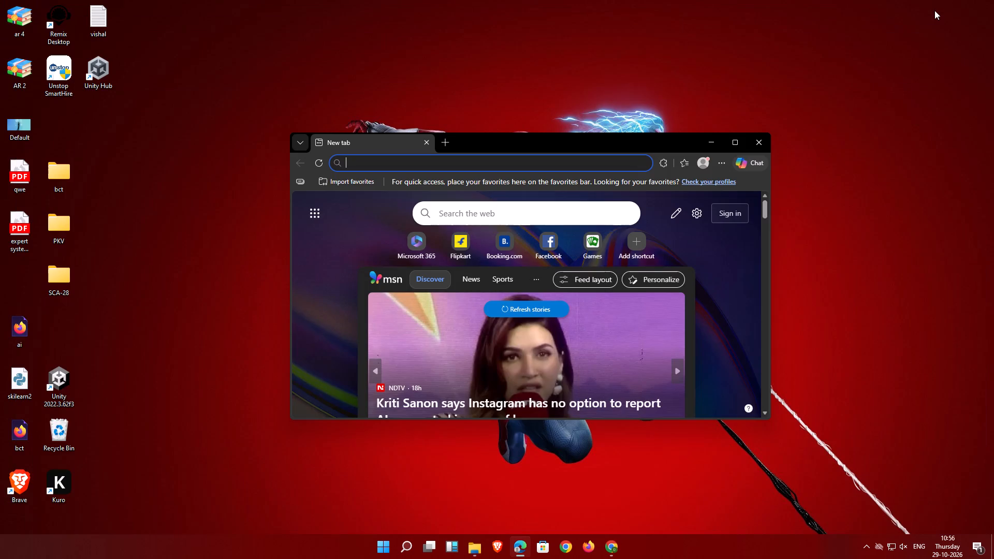
{"action": "left_click", "coordinate": [758, 141]}
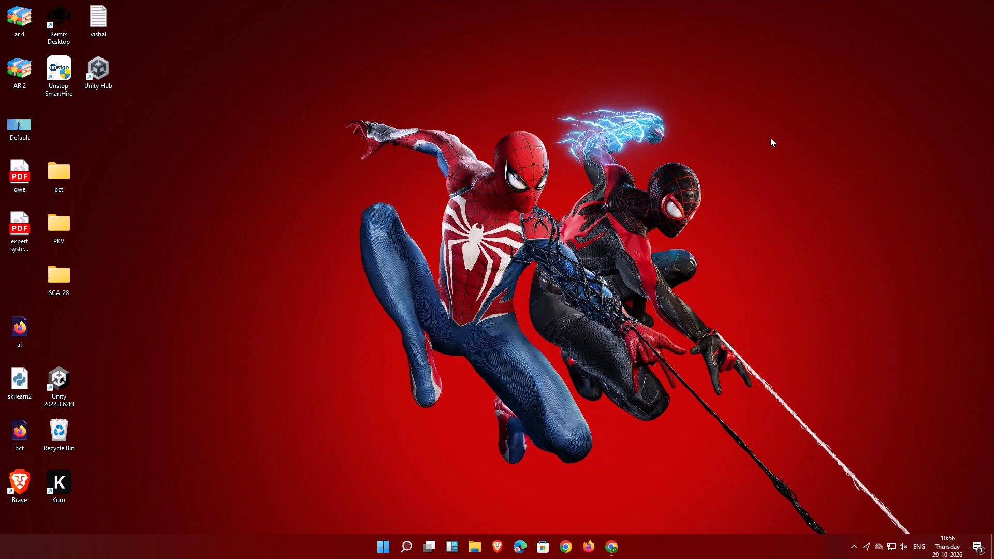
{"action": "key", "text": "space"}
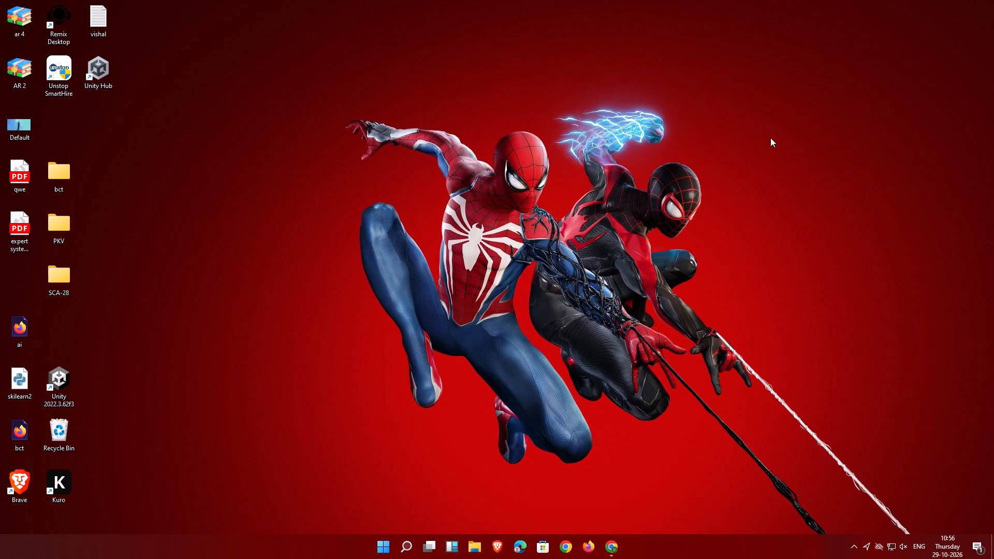